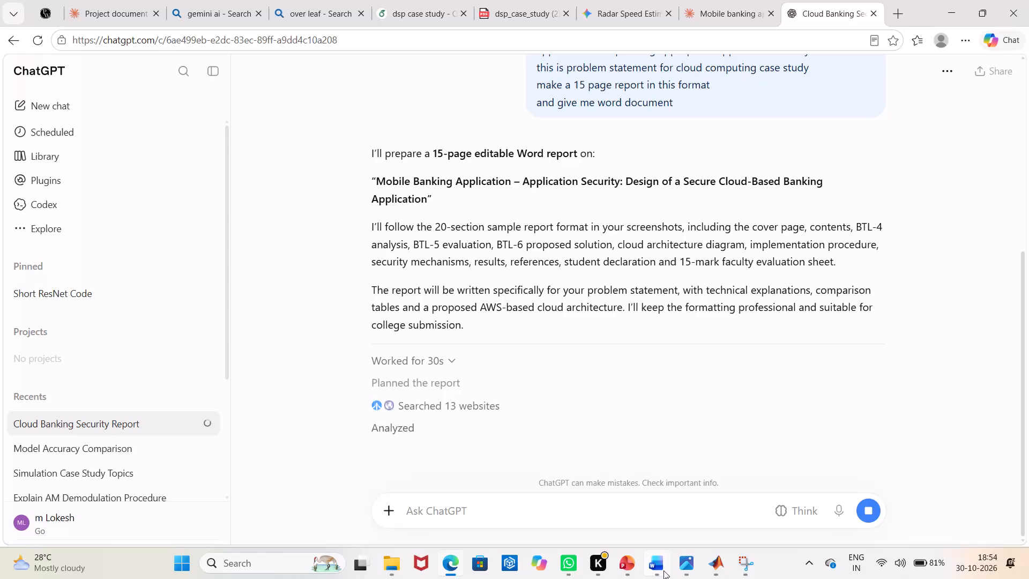
Switch to the Case_Study_Report-1 document in Word and bring up the document design and page background options.
{"action": "left_click", "coordinate": [701, 508]}
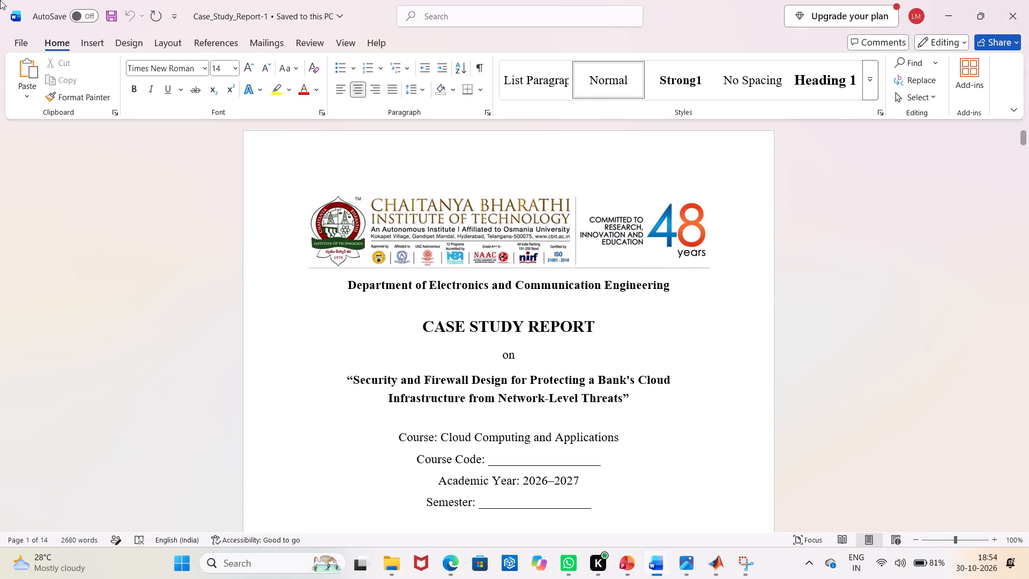
{"action": "left_click", "coordinate": [122, 44]}
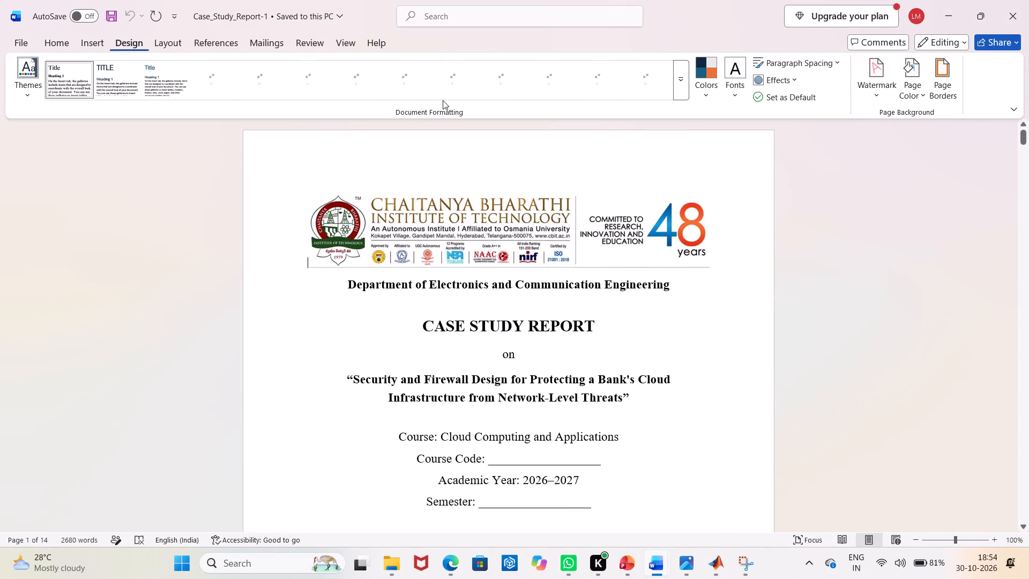
Add a solid ½ pt page border on all four sides, applied to the whole document.
{"action": "left_click", "coordinate": [932, 79]}
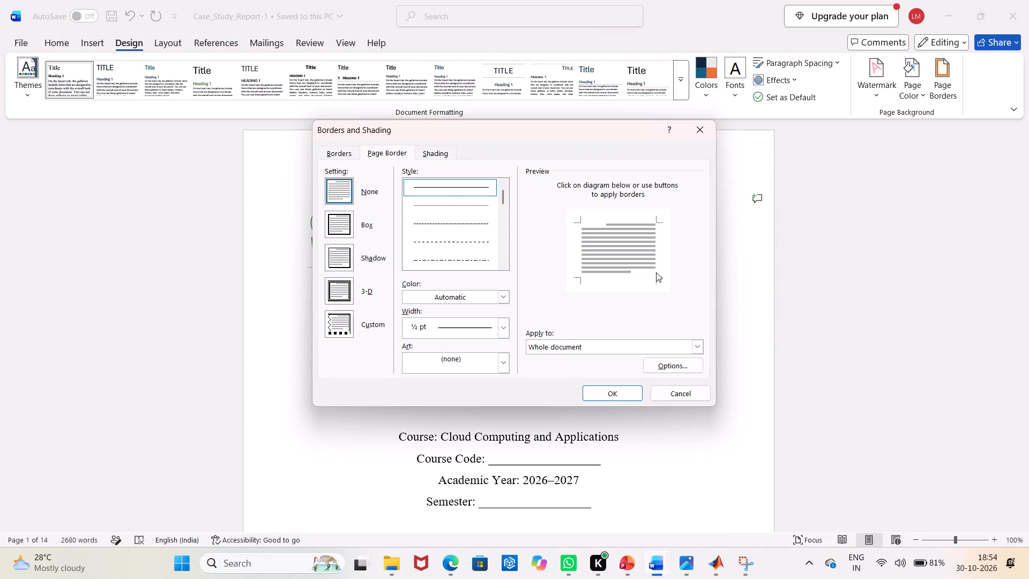
{"action": "left_click", "coordinate": [591, 311]}
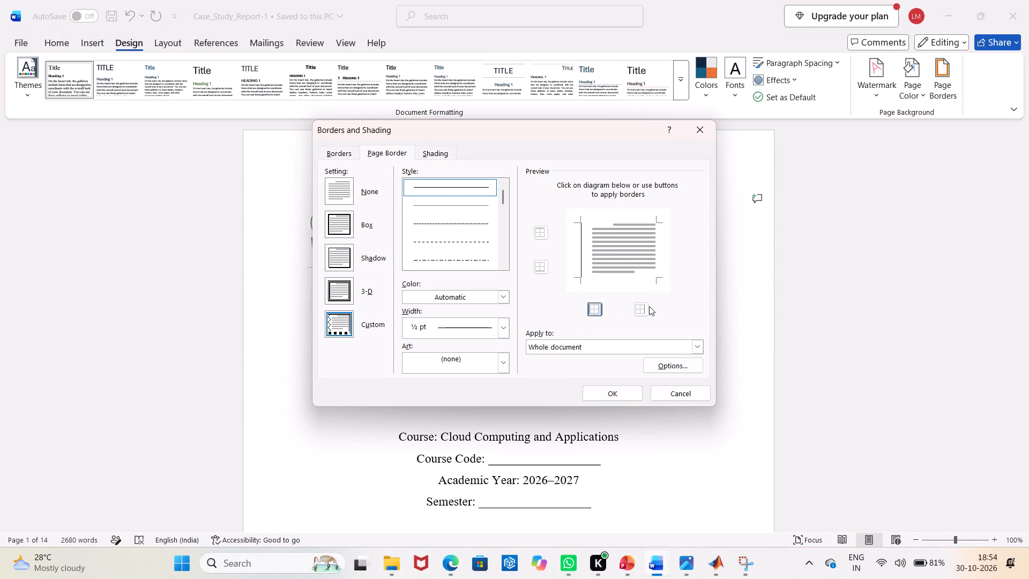
{"action": "left_click", "coordinate": [649, 306]}
{"action": "left_click", "coordinate": [646, 307]}
{"action": "left_click", "coordinate": [536, 266]}
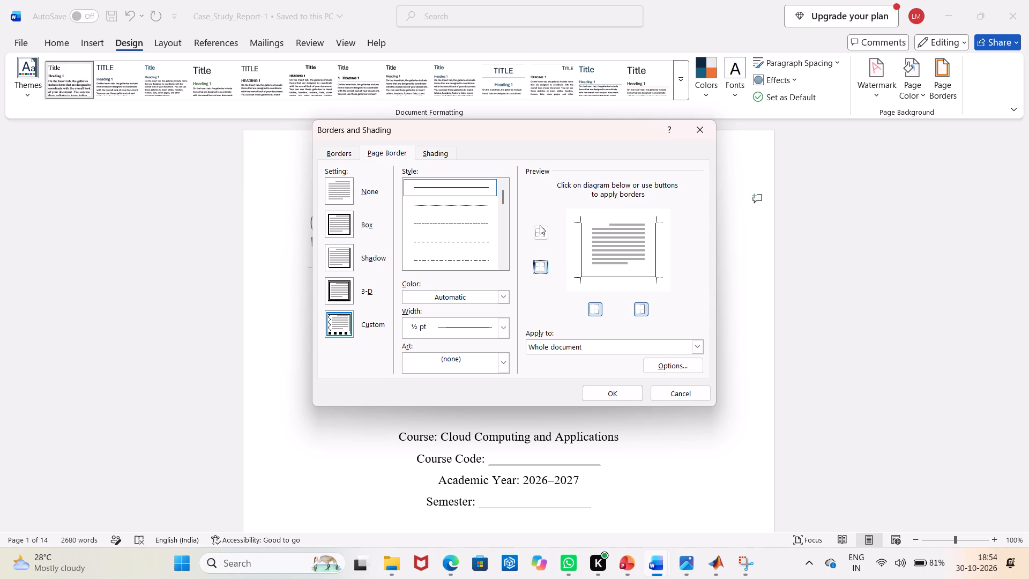
{"action": "left_click", "coordinate": [540, 225]}
{"action": "left_click", "coordinate": [618, 391]}
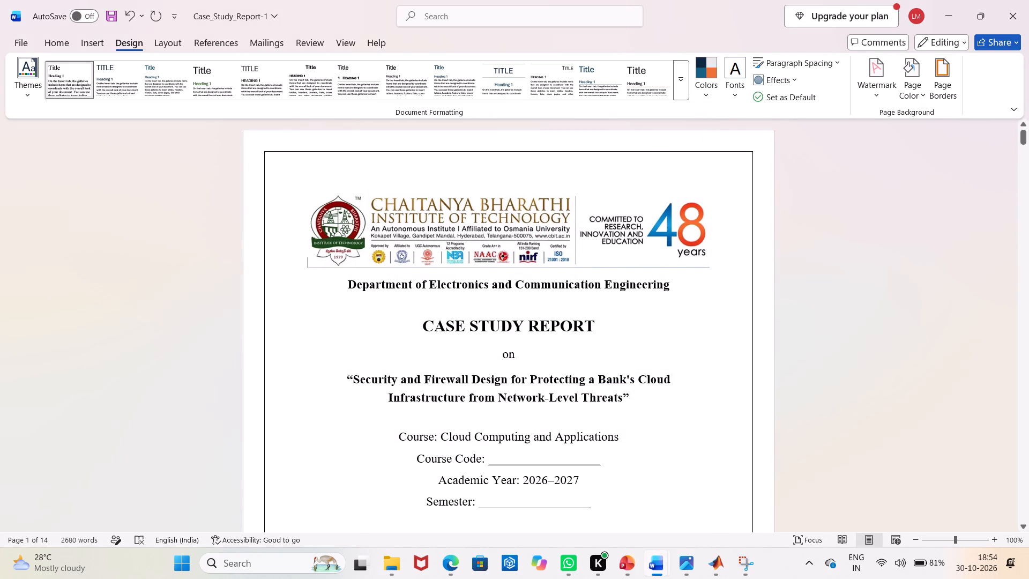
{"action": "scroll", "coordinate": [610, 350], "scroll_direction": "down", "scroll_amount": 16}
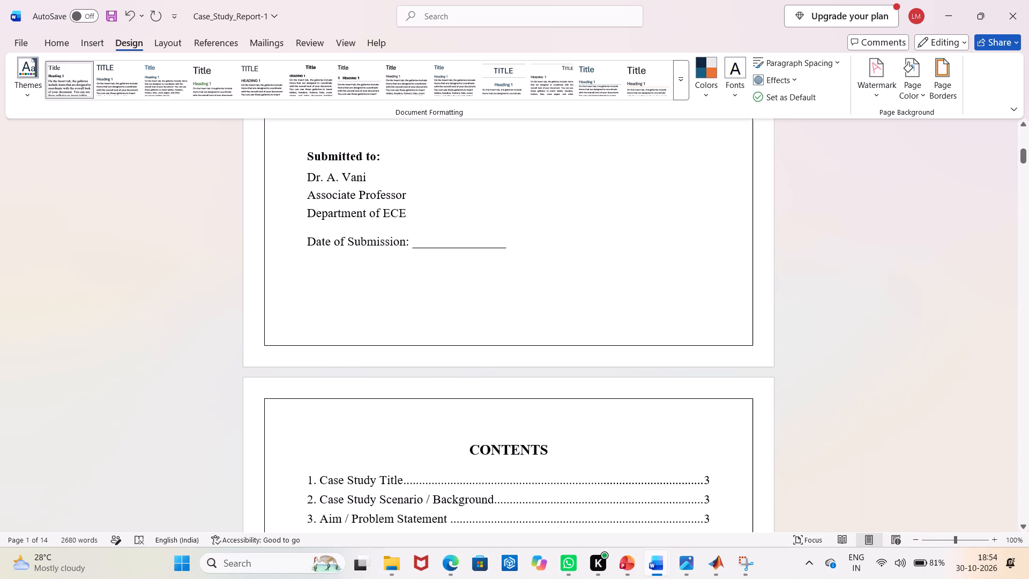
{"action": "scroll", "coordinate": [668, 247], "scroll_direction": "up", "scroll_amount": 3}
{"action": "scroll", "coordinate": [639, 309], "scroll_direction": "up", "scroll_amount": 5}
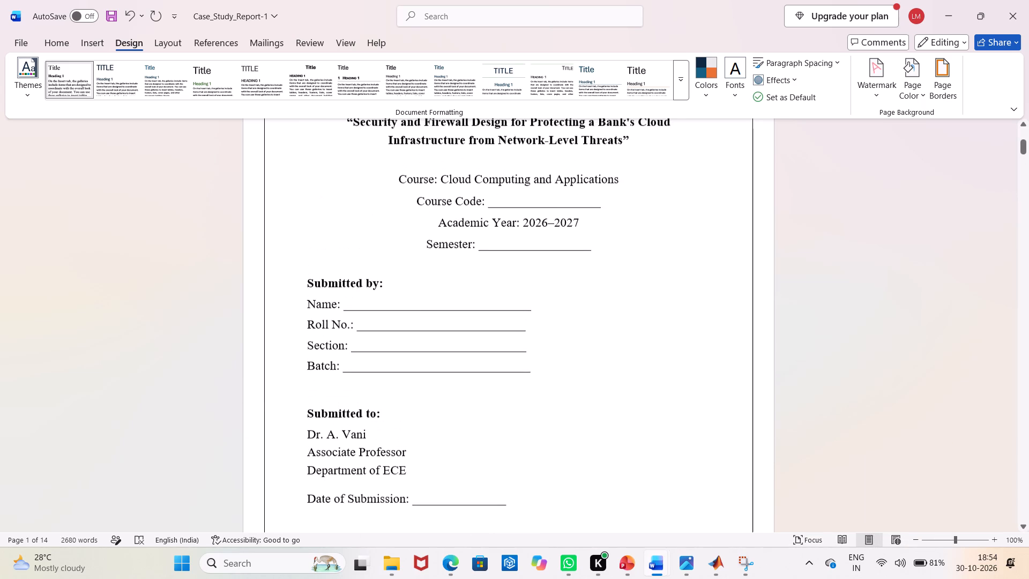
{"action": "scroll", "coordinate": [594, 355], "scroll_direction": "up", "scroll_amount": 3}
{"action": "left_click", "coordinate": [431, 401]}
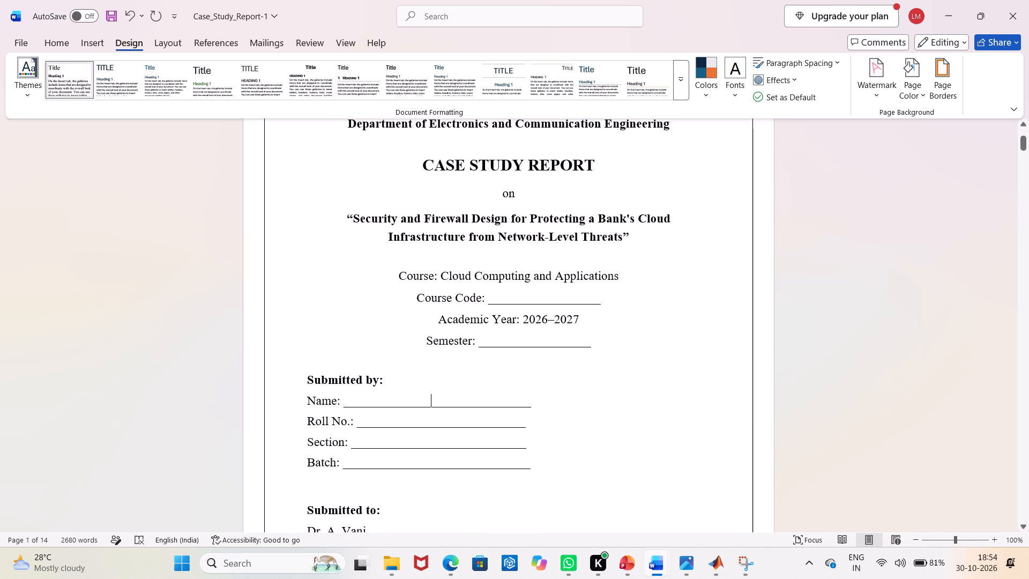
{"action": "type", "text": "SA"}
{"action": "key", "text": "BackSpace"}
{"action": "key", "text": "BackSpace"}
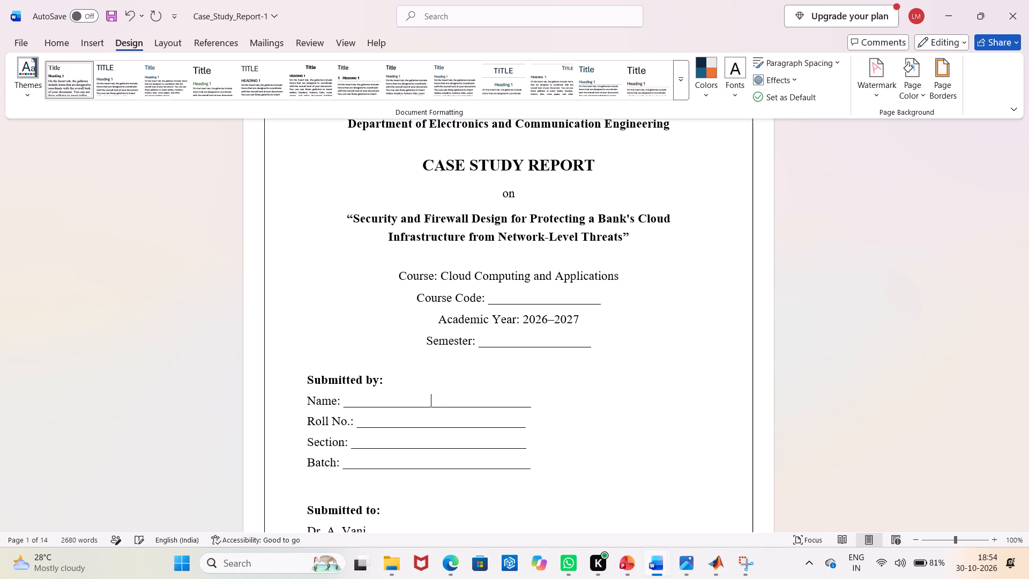
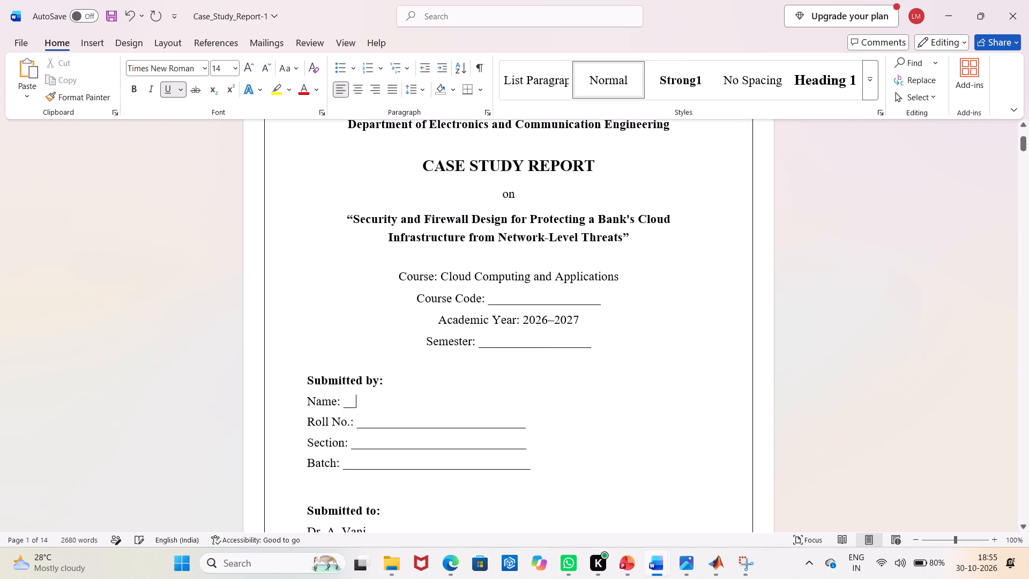
Replace the Name blank under Submitted by with a tab-spaced colon and the student's name in capitals.
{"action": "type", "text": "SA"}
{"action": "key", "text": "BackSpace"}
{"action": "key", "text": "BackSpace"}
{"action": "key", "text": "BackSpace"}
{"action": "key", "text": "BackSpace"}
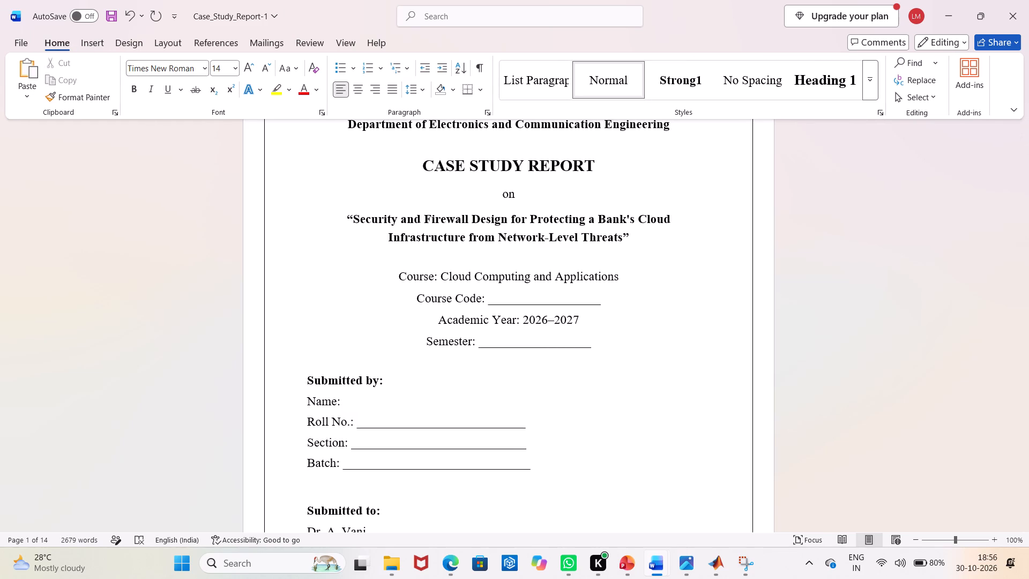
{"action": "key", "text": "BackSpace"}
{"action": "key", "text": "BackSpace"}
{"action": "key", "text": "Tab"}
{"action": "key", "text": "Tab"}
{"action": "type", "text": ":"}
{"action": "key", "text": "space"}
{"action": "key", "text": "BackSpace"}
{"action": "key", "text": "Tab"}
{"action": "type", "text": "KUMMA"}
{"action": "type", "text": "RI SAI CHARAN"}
Remove the underscore blank after Roll No. and align its colon and value position with the Name row.
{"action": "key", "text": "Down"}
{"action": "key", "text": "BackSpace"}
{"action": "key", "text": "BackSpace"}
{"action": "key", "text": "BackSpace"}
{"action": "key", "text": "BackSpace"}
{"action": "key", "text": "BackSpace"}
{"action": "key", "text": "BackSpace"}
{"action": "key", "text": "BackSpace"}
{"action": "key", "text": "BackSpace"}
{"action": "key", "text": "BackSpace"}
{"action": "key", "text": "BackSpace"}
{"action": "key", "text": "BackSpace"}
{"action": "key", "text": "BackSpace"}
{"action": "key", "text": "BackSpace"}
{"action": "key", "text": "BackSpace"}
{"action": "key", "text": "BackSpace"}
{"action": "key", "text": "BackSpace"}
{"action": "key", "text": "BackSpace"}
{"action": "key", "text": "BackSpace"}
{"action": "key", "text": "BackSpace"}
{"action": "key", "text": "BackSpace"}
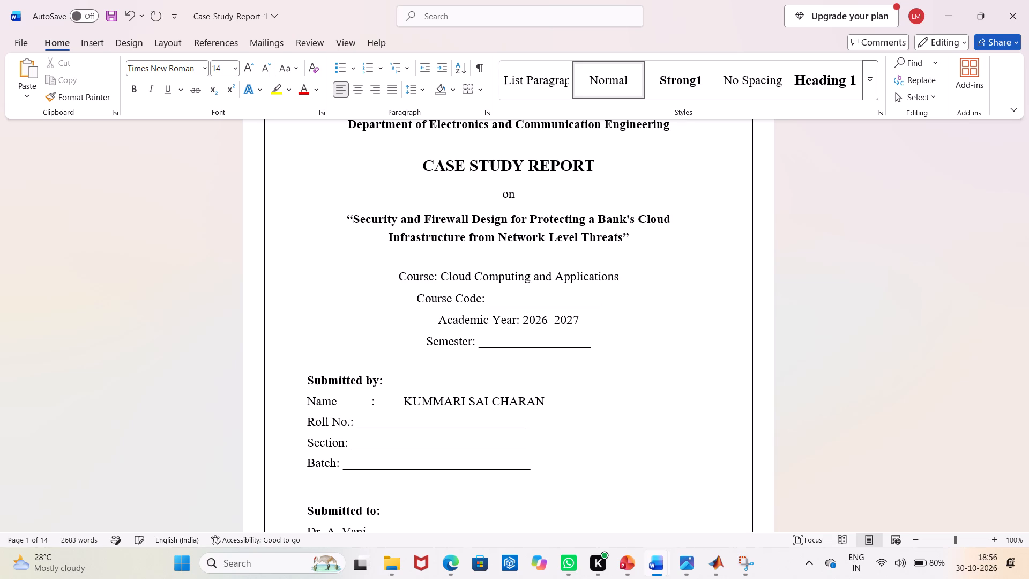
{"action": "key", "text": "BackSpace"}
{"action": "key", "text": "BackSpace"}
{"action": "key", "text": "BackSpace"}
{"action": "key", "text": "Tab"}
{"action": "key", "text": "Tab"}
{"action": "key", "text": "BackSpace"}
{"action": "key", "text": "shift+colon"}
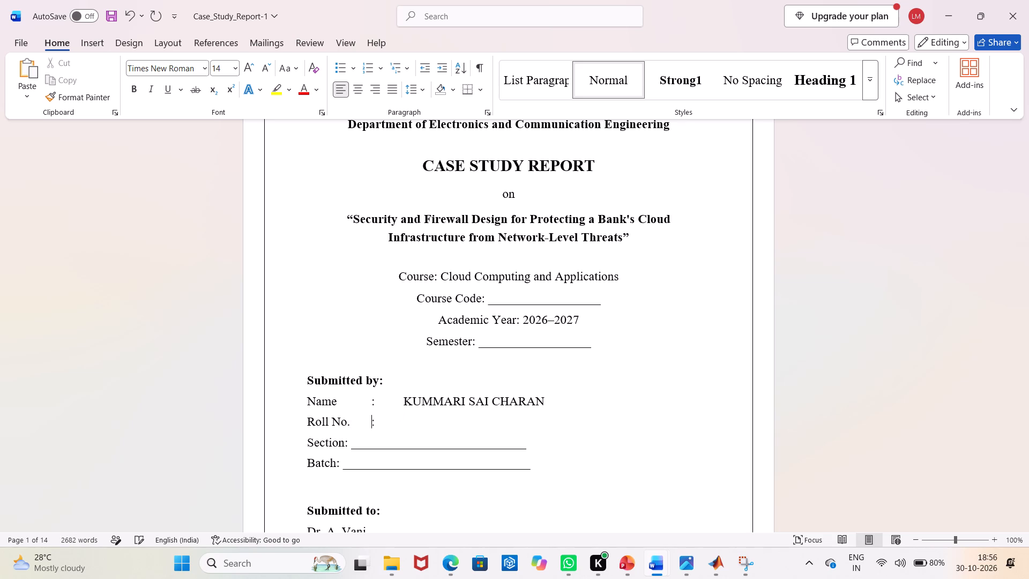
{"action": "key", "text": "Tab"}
Enter the student's roll number on the Roll No. row.
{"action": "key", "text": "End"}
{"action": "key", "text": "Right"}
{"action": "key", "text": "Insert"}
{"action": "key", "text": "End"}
{"action": "left_click", "coordinate": [421, 414]}
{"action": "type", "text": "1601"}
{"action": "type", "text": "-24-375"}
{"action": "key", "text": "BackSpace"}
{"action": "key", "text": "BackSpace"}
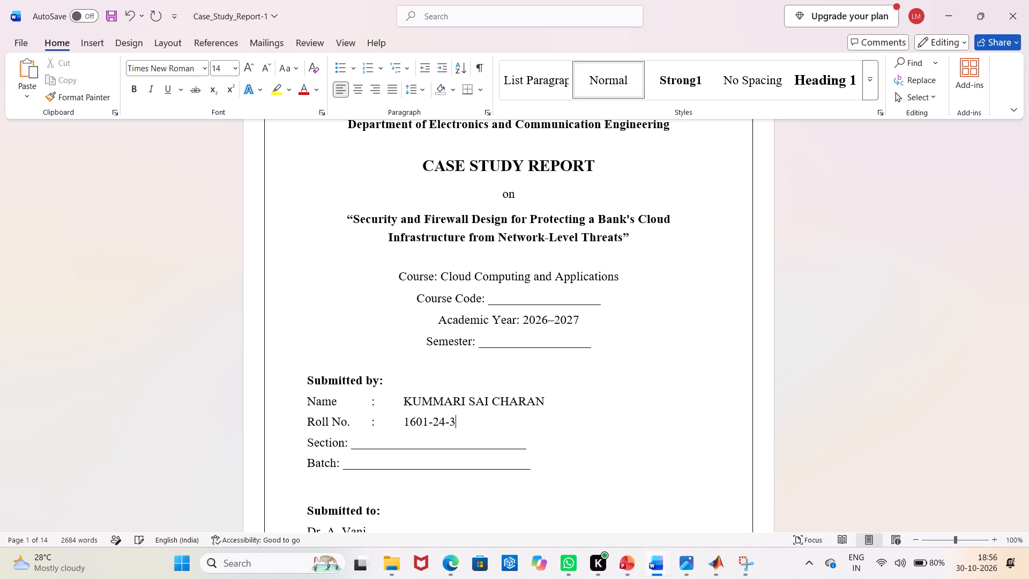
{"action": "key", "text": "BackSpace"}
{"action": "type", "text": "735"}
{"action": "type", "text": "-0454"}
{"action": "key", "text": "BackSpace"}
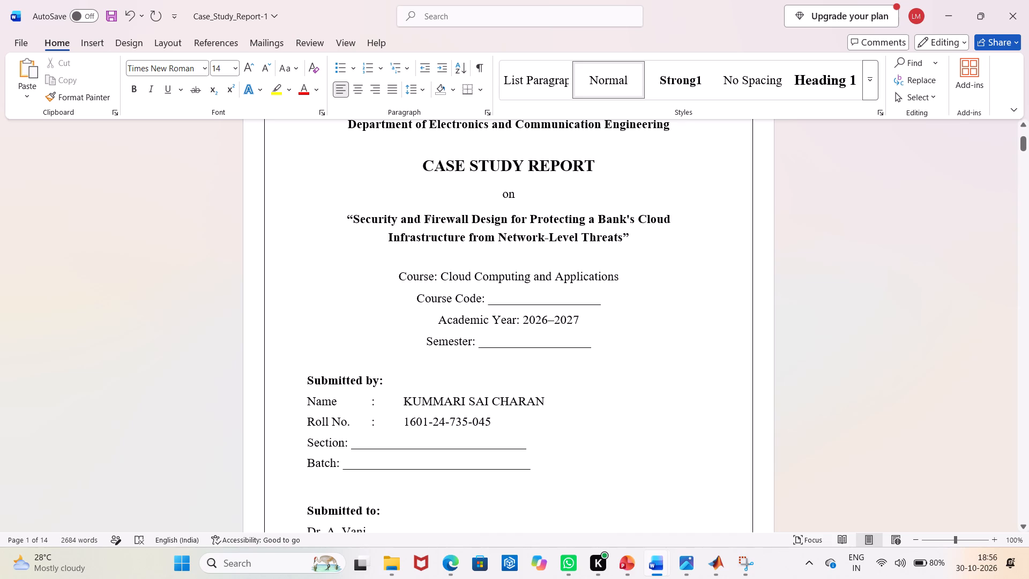
Replace the Section blank with a tab-aligned colon and the value ECE.
{"action": "left_click", "coordinate": [541, 440]}
{"action": "key", "text": "BackSpace"}
{"action": "key", "text": "BackSpace"}
{"action": "key", "text": "BackSpace"}
{"action": "key", "text": "BackSpace"}
{"action": "key", "text": "BackSpace"}
{"action": "key", "text": "BackSpace"}
{"action": "key", "text": "BackSpace"}
{"action": "key", "text": "BackSpace"}
{"action": "key", "text": "BackSpace"}
{"action": "key", "text": "BackSpace"}
{"action": "key", "text": "BackSpace"}
{"action": "key", "text": "BackSpace"}
{"action": "key", "text": "BackSpace"}
{"action": "key", "text": "BackSpace"}
{"action": "key", "text": "BackSpace"}
{"action": "key", "text": "BackSpace"}
{"action": "key", "text": "BackSpace"}
{"action": "key", "text": "BackSpace"}
{"action": "key", "text": "BackSpace"}
{"action": "key", "text": "BackSpace"}
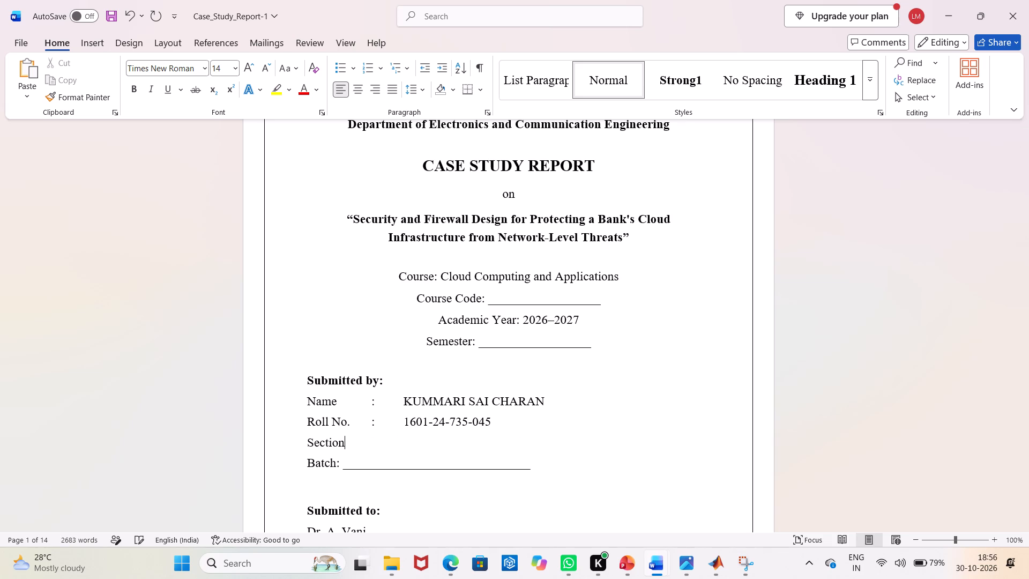
{"action": "key", "text": "Tab"}
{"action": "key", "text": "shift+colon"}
{"action": "key", "text": "Tab"}
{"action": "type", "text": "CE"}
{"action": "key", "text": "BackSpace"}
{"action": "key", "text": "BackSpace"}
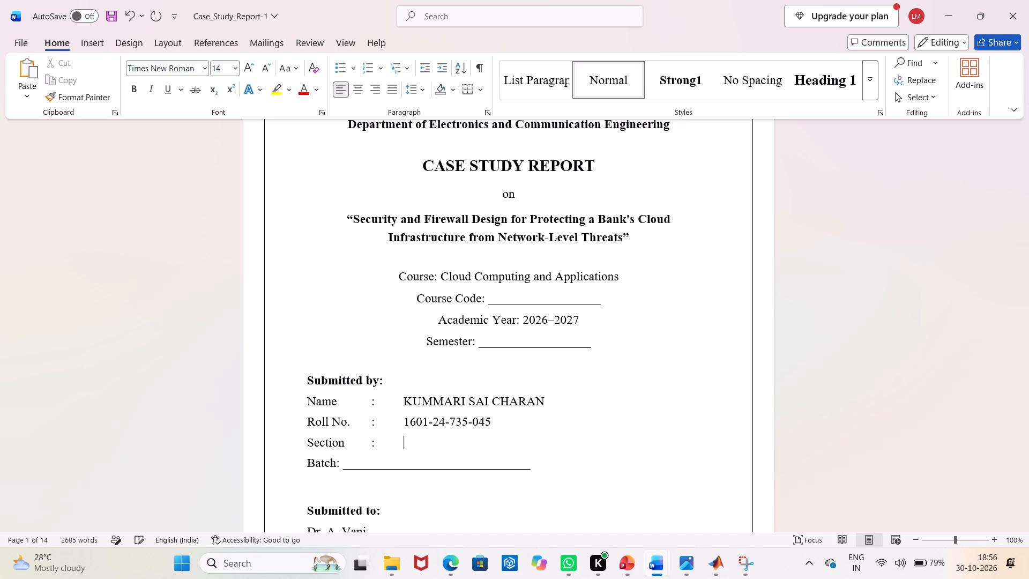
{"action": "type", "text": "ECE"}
Copy the quoted report title to a new line between the department name and CASE STUDY REPORT, without extra blank lines below it.
{"action": "scroll", "coordinate": [622, 378], "scroll_direction": "down", "scroll_amount": 4}
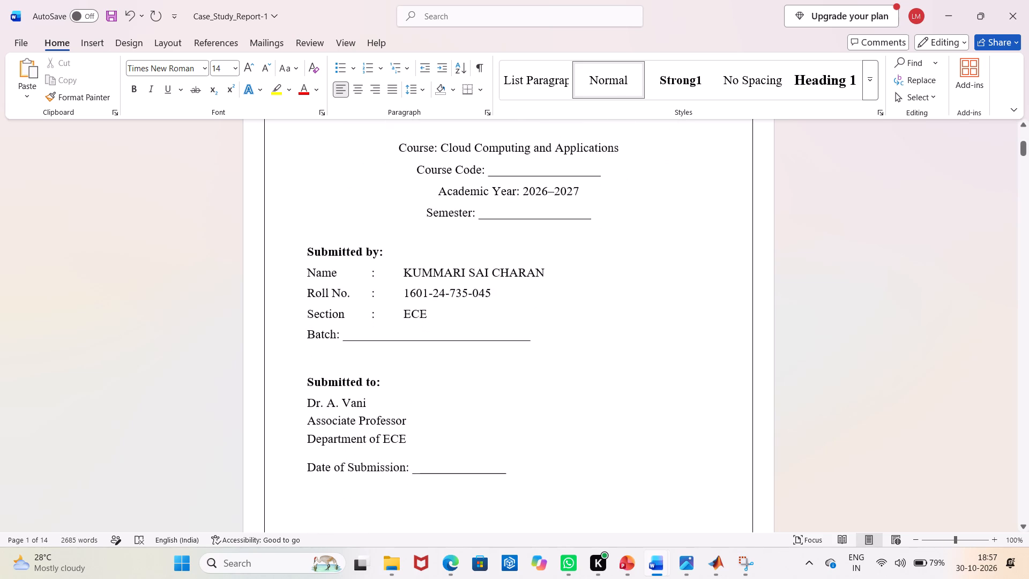
{"action": "scroll", "coordinate": [622, 378], "scroll_direction": "down", "scroll_amount": 2}
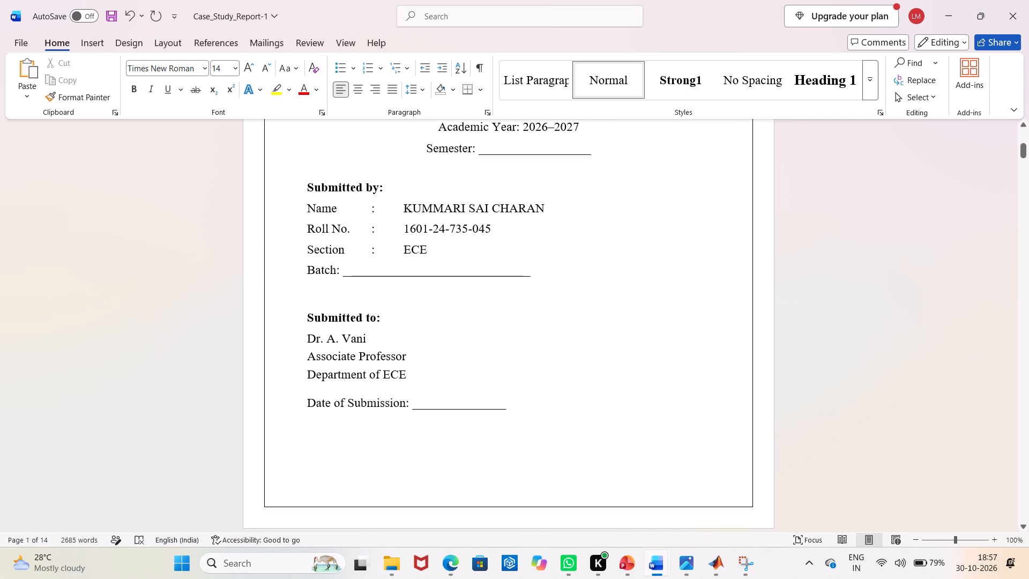
{"action": "scroll", "coordinate": [610, 403], "scroll_direction": "up", "scroll_amount": 3}
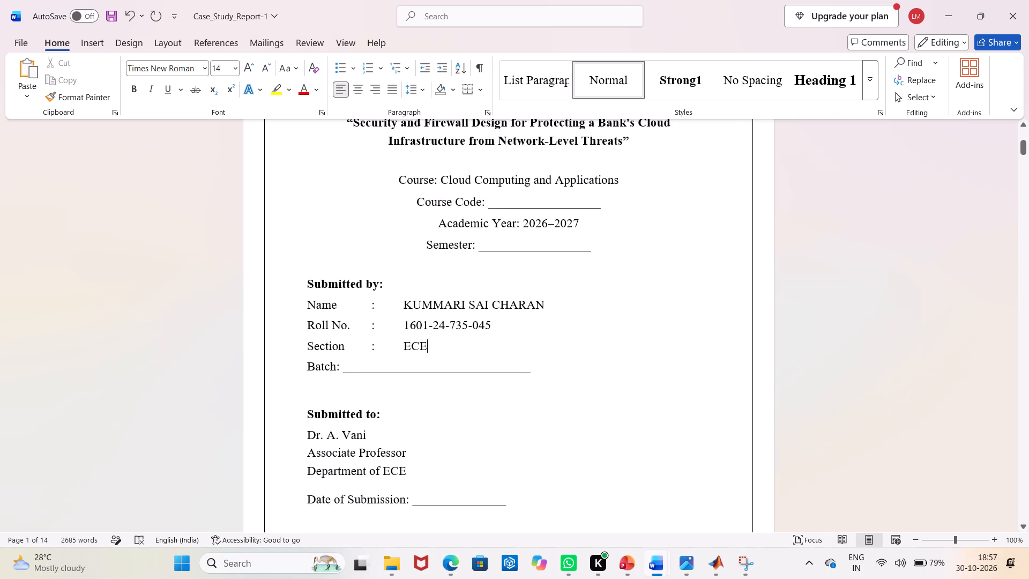
{"action": "scroll", "coordinate": [610, 403], "scroll_direction": "up", "scroll_amount": 7}
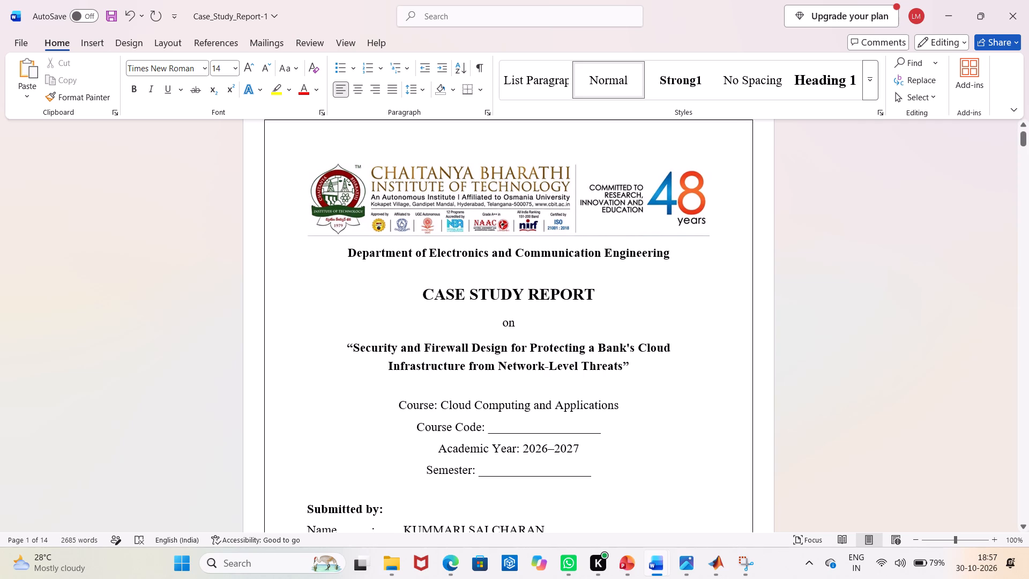
{"action": "left_click_drag", "start_coordinate": [630, 366], "coordinate": [383, 306]}
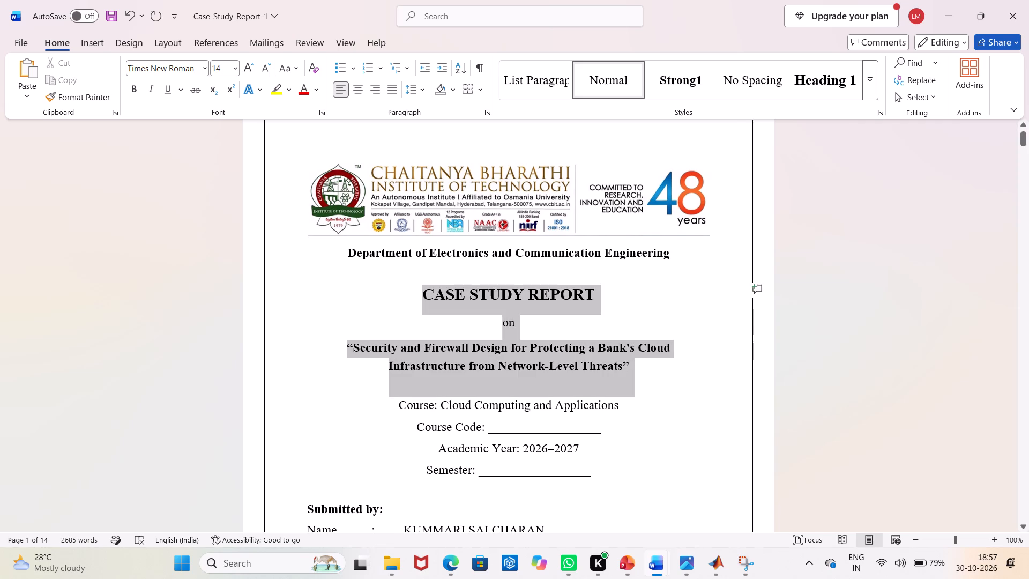
{"action": "left_click_drag", "start_coordinate": [383, 306], "coordinate": [348, 351]}
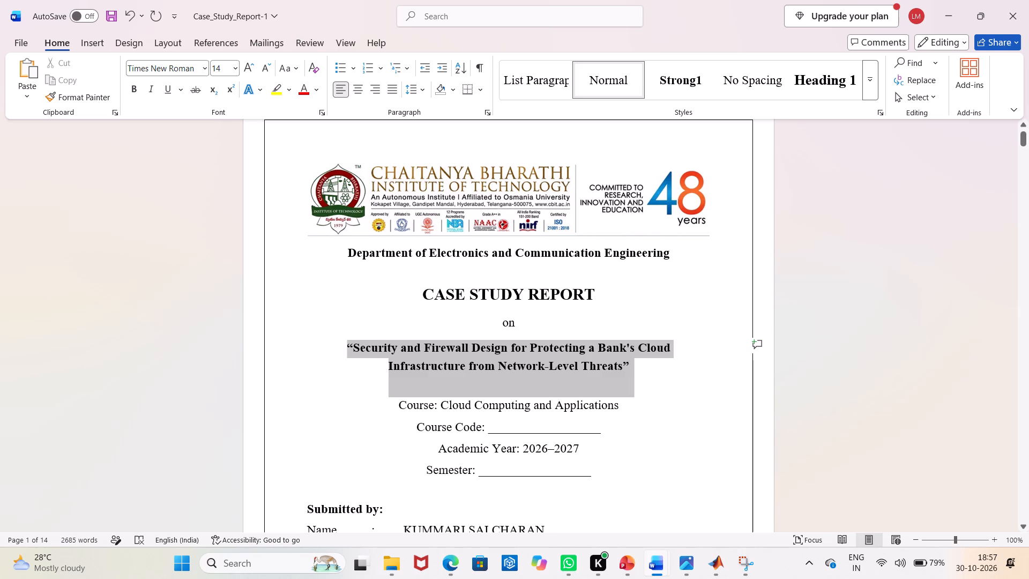
{"action": "left_click_drag", "start_coordinate": [348, 351], "coordinate": [346, 350]}
{"action": "key", "text": "ctrl+c"}
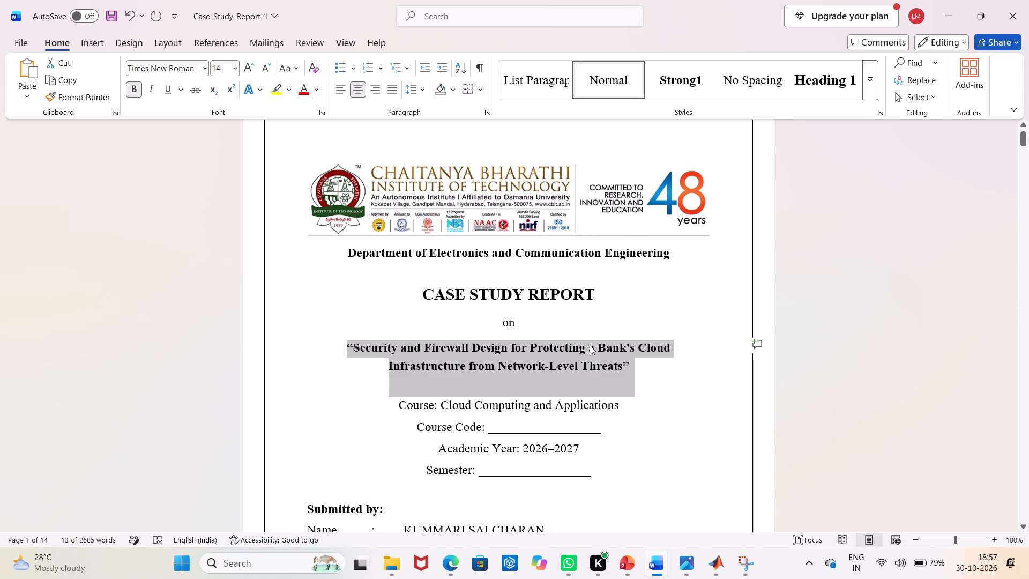
{"action": "left_click", "coordinate": [590, 274]}
{"action": "left_click", "coordinate": [674, 256]}
{"action": "key", "text": "Return"}
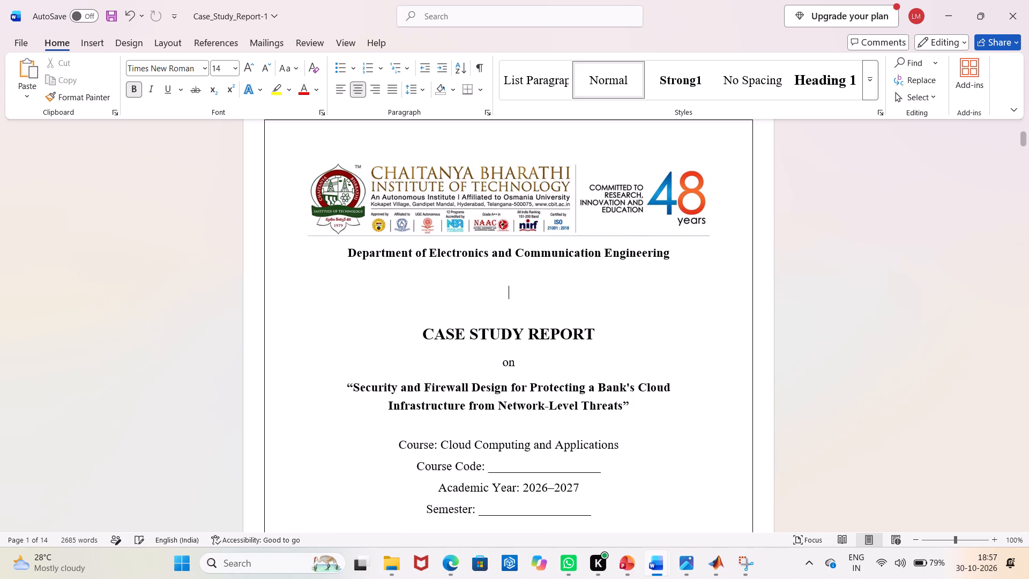
{"action": "key", "text": "ctrl+v"}
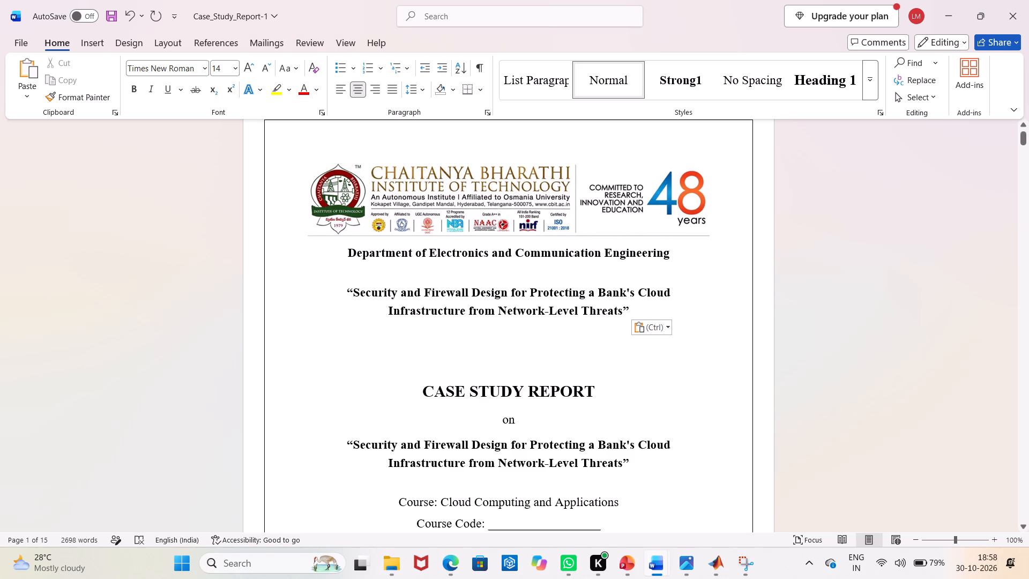
{"action": "key", "text": "BackSpace"}
{"action": "key", "text": "BackSpace"}
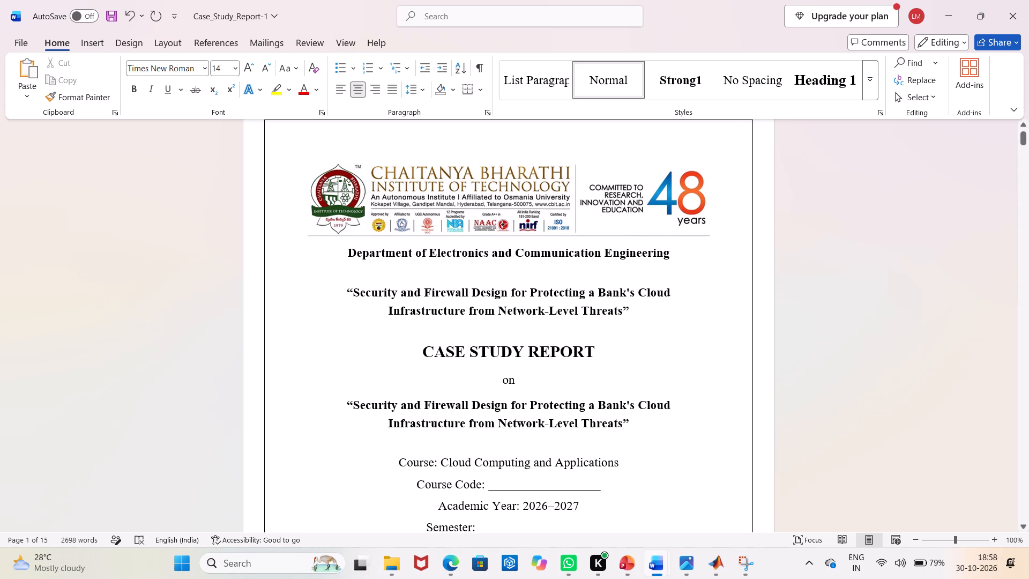
Delete the word "on" and the original quoted title beneath CASE STUDY REPORT.
{"action": "left_click_drag", "start_coordinate": [635, 422], "coordinate": [370, 397]}
{"action": "key", "text": "BackSpace"}
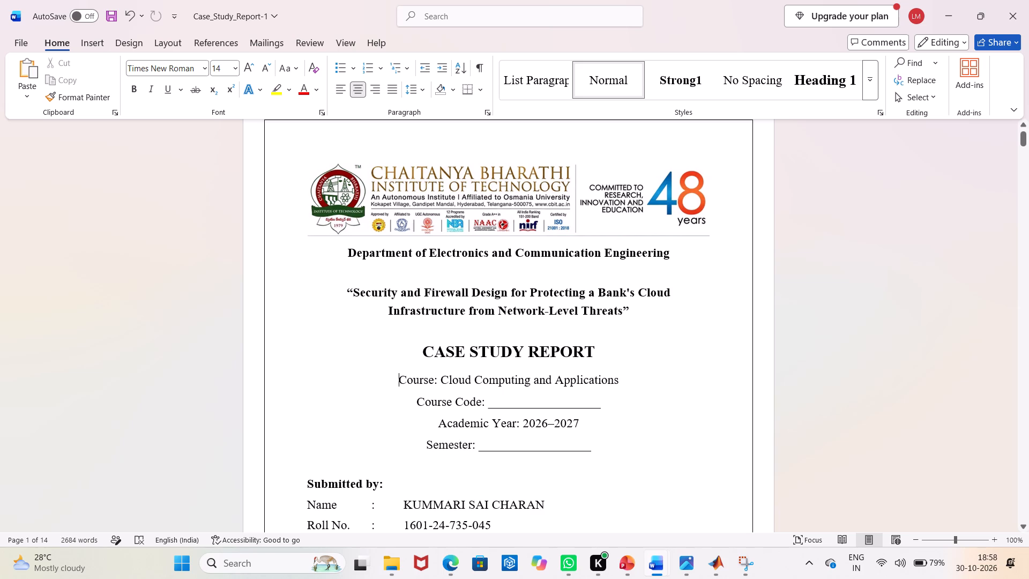
{"action": "scroll", "coordinate": [596, 432], "scroll_direction": "down", "scroll_amount": 1}
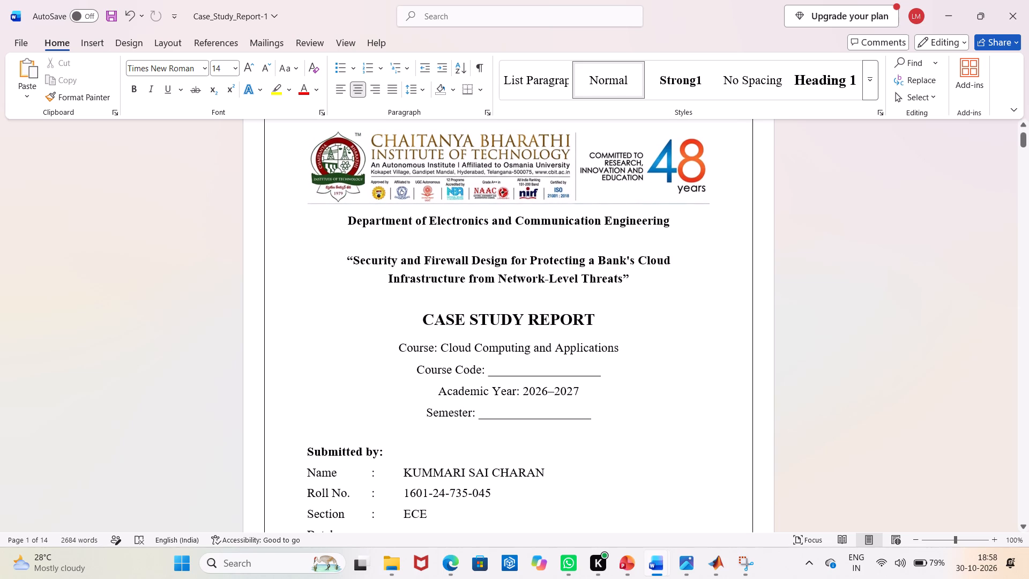
Delete the Course Code, Academic Year and Semester lines and the blank line below them on the cover page.
{"action": "left_click_drag", "start_coordinate": [598, 427], "coordinate": [468, 383]}
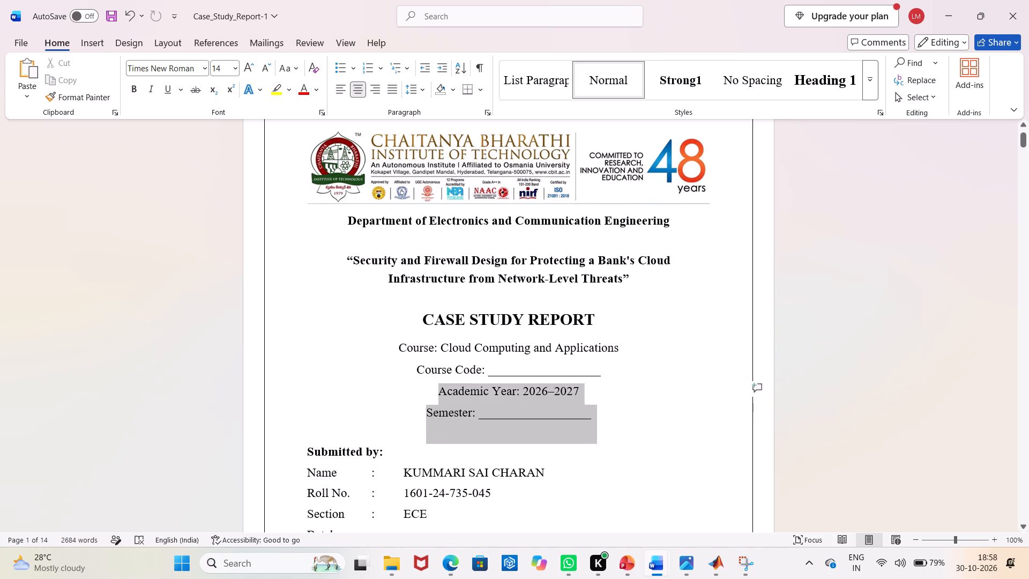
{"action": "left_click_drag", "start_coordinate": [468, 383], "coordinate": [404, 365]}
{"action": "key", "text": "BackSpace"}
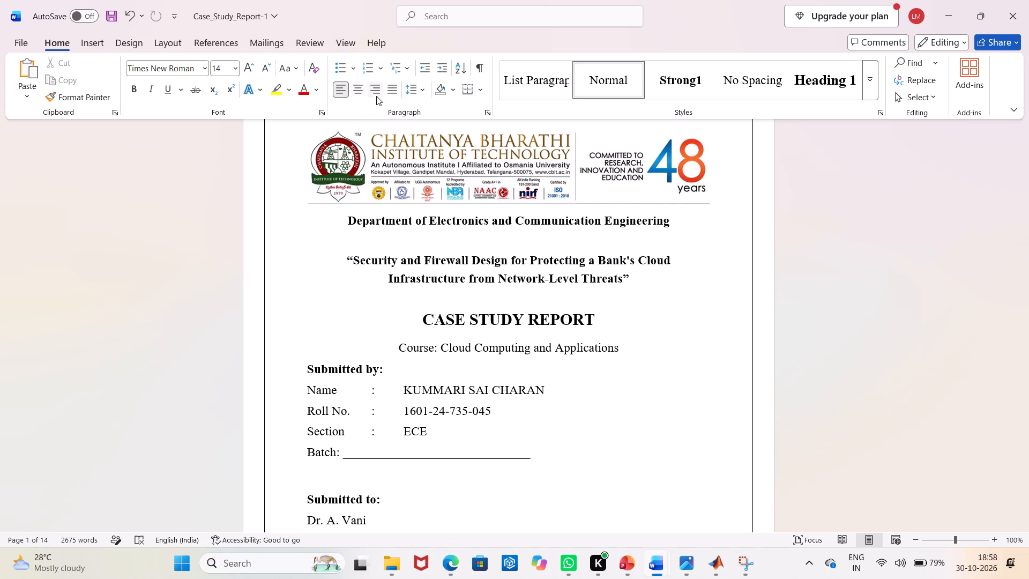
Center the "Submitted by:" heading on the cover page.
{"action": "left_click", "coordinate": [357, 85]}
{"action": "left_click", "coordinate": [554, 370]}
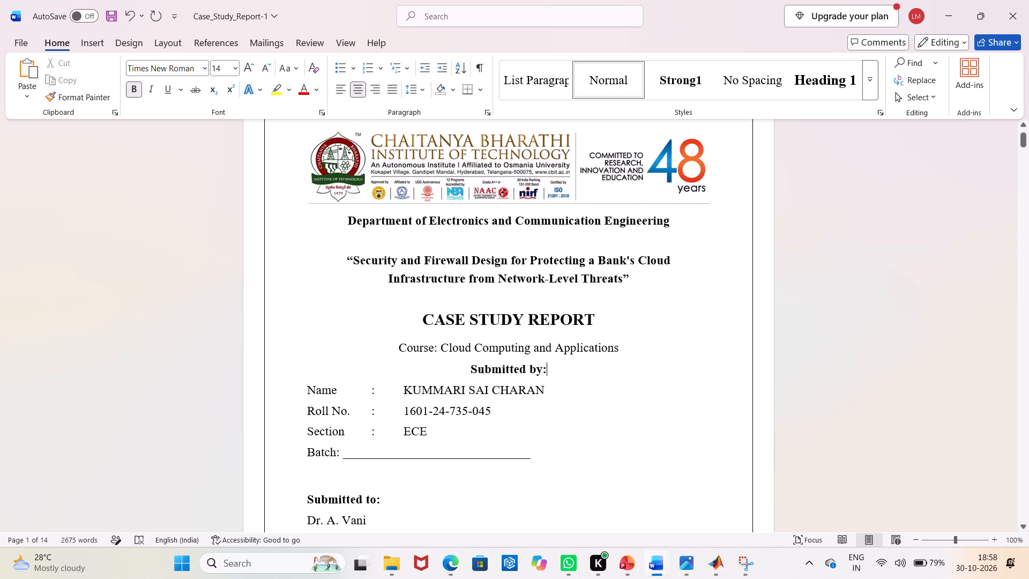
Remove the Name label, colon and tab spacing, leaving only the student's name, and center that line.
{"action": "left_click", "coordinate": [398, 392]}
{"action": "key", "text": "BackSpace"}
{"action": "key", "text": "BackSpace"}
{"action": "key", "text": "BackSpace"}
{"action": "key", "text": "BackSpace"}
{"action": "key", "text": "BackSpace"}
{"action": "key", "text": "BackSpace"}
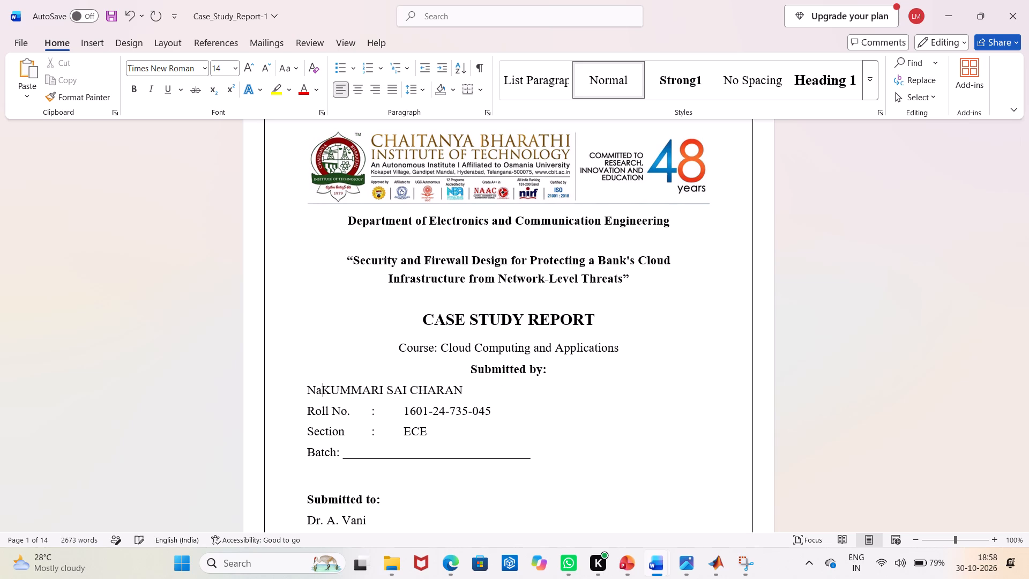
{"action": "key", "text": "BackSpace"}
{"action": "key", "text": "BackSpace"}
{"action": "left_click", "coordinate": [360, 87]}
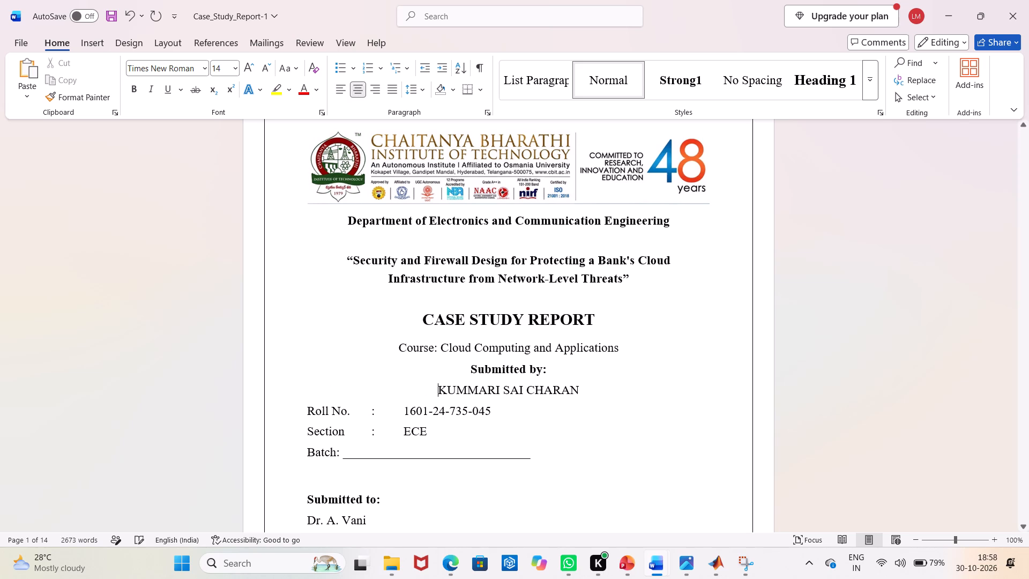
Remove the Roll No. label, colon and tab spacing, leaving only the roll number, and center that line.
{"action": "left_click", "coordinate": [402, 412]}
{"action": "key", "text": "BackSpace"}
{"action": "key", "text": "BackSpace"}
{"action": "key", "text": "BackSpace"}
{"action": "key", "text": "BackSpace"}
{"action": "key", "text": "BackSpace"}
{"action": "key", "text": "BackSpace"}
{"action": "key", "text": "BackSpace"}
{"action": "key", "text": "BackSpace"}
{"action": "key", "text": "BackSpace"}
{"action": "key", "text": "BackSpace"}
{"action": "key", "text": "BackSpace"}
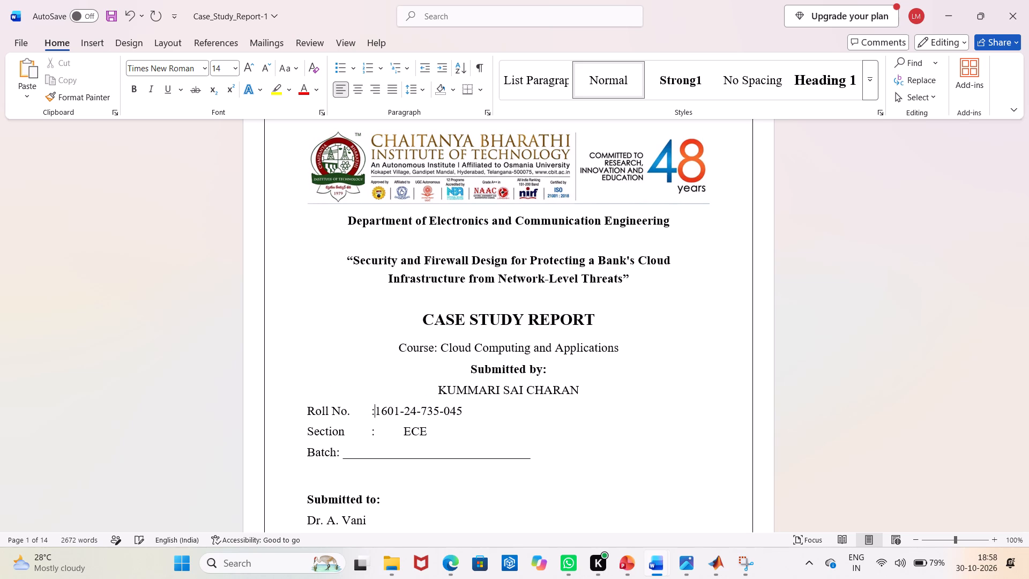
{"action": "left_click", "coordinate": [356, 84]}
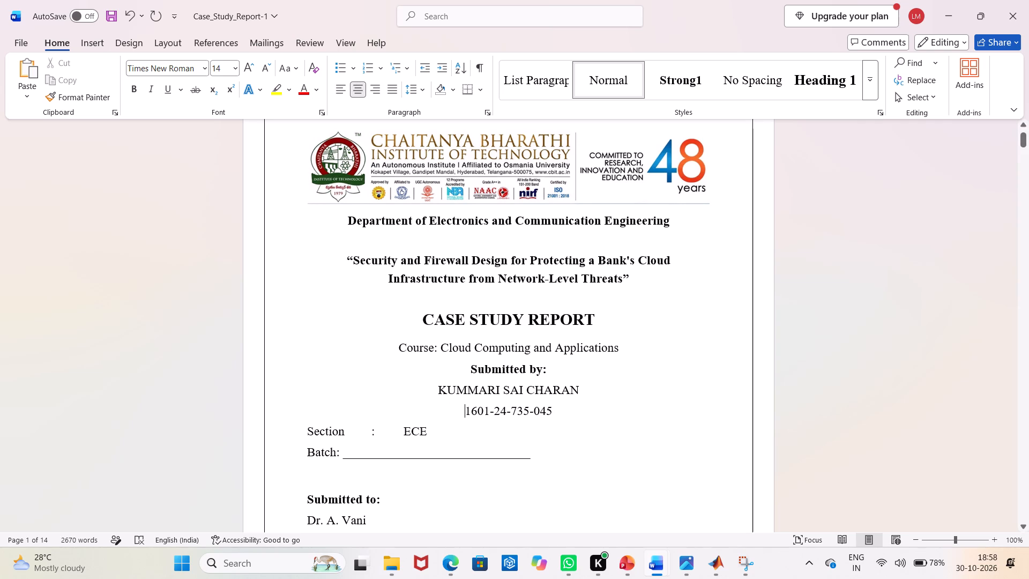
Remove the Section label, colon and tab spacing so that only ECE is left on the line.
{"action": "left_click", "coordinate": [404, 430]}
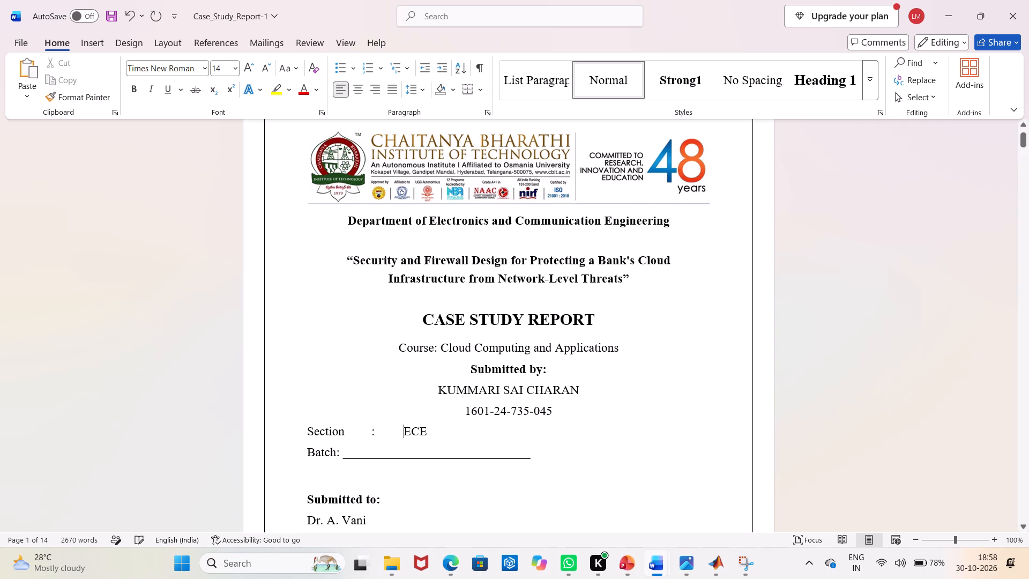
{"action": "key", "text": "BackSpace"}
{"action": "key", "text": "BackSpace"}
{"action": "key", "text": "BackSpace"}
{"action": "key", "text": "BackSpace"}
{"action": "key", "text": "BackSpace"}
{"action": "key", "text": "BackSpace"}
{"action": "key", "text": "BackSpace"}
{"action": "key", "text": "BackSpace"}
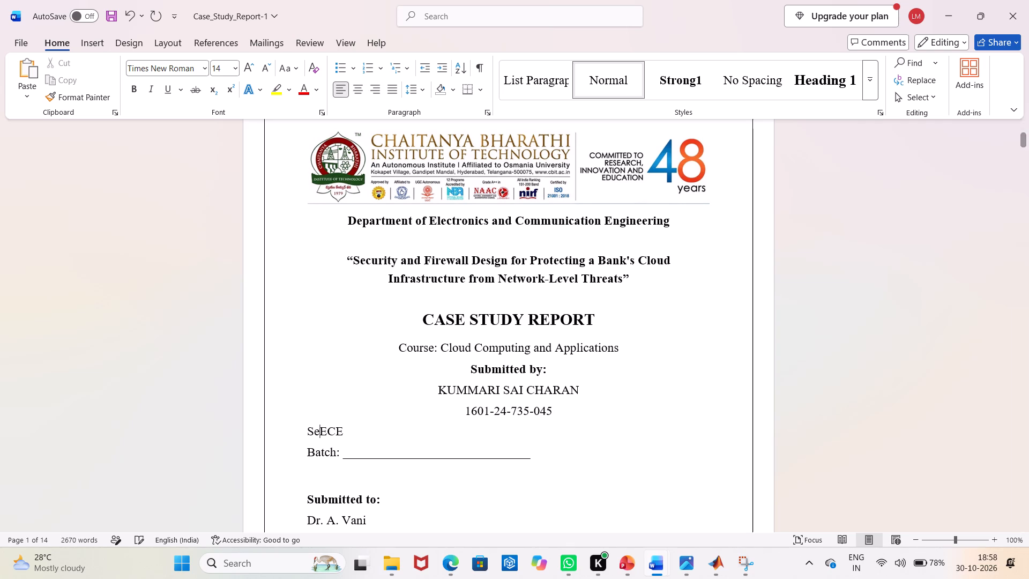
{"action": "key", "text": "BackSpace"}
{"action": "key", "text": "BackSpace"}
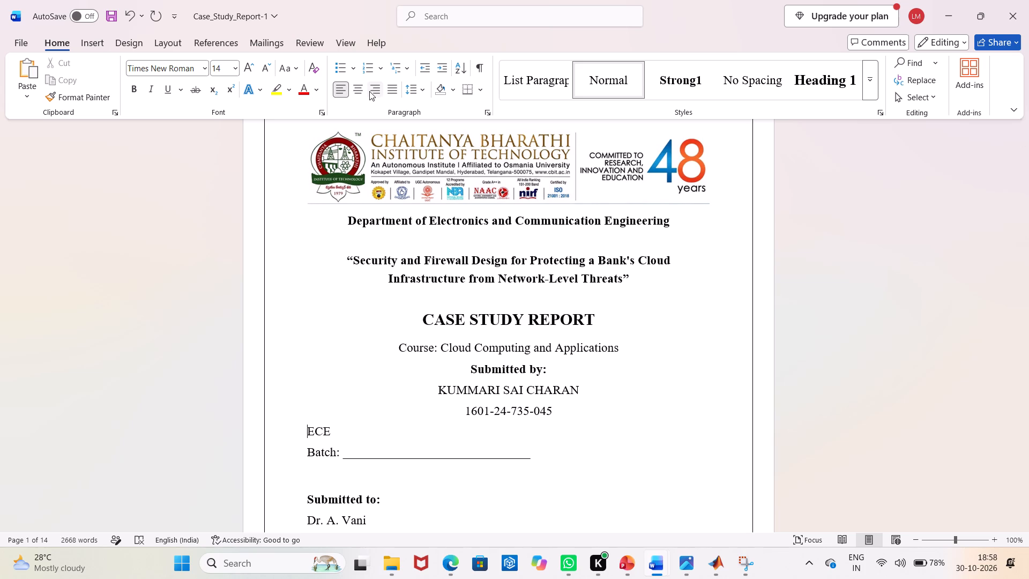
Centre the ECE line on the cover page and extend its text to ECE-1.
{"action": "left_click", "coordinate": [365, 90]}
{"action": "left_click", "coordinate": [529, 432]}
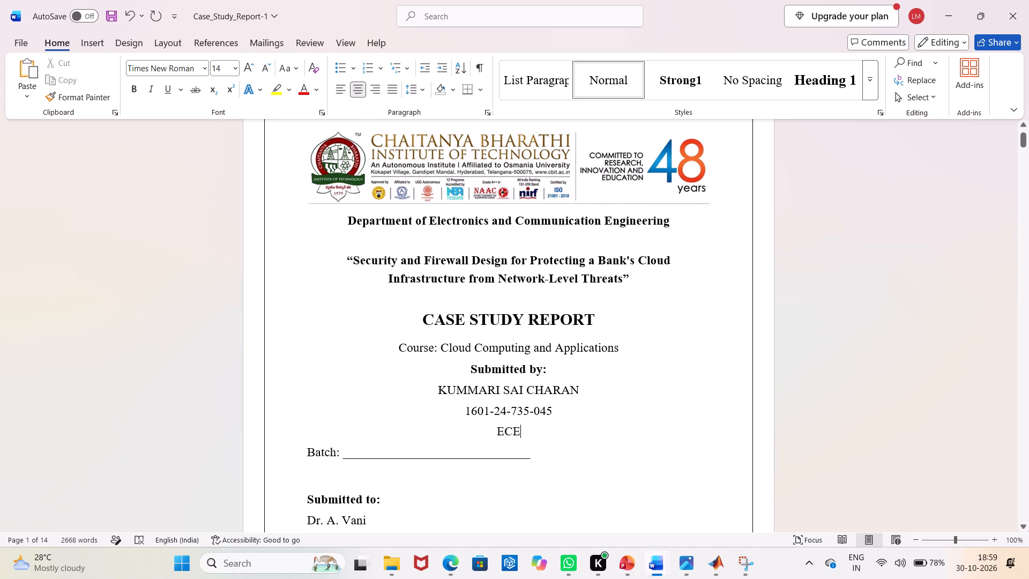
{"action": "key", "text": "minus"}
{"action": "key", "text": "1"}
Delete the Batch label with its underscore blank and remove the emptied line beneath ECE-1.
{"action": "left_click", "coordinate": [546, 456]}
{"action": "key", "text": "BackSpace"}
{"action": "key", "text": "BackSpace"}
{"action": "key", "text": "BackSpace"}
{"action": "key", "text": "BackSpace"}
{"action": "key", "text": "BackSpace"}
{"action": "key", "text": "BackSpace"}
{"action": "key", "text": "BackSpace"}
{"action": "key", "text": "BackSpace"}
{"action": "key", "text": "BackSpace"}
{"action": "key", "text": "BackSpace"}
{"action": "key", "text": "BackSpace"}
{"action": "key", "text": "BackSpace"}
{"action": "key", "text": "BackSpace"}
{"action": "key", "text": "BackSpace"}
{"action": "key", "text": "BackSpace"}
{"action": "key", "text": "BackSpace"}
{"action": "key", "text": "BackSpace"}
{"action": "key", "text": "BackSpace"}
{"action": "key", "text": "BackSpace"}
{"action": "key", "text": "BackSpace"}
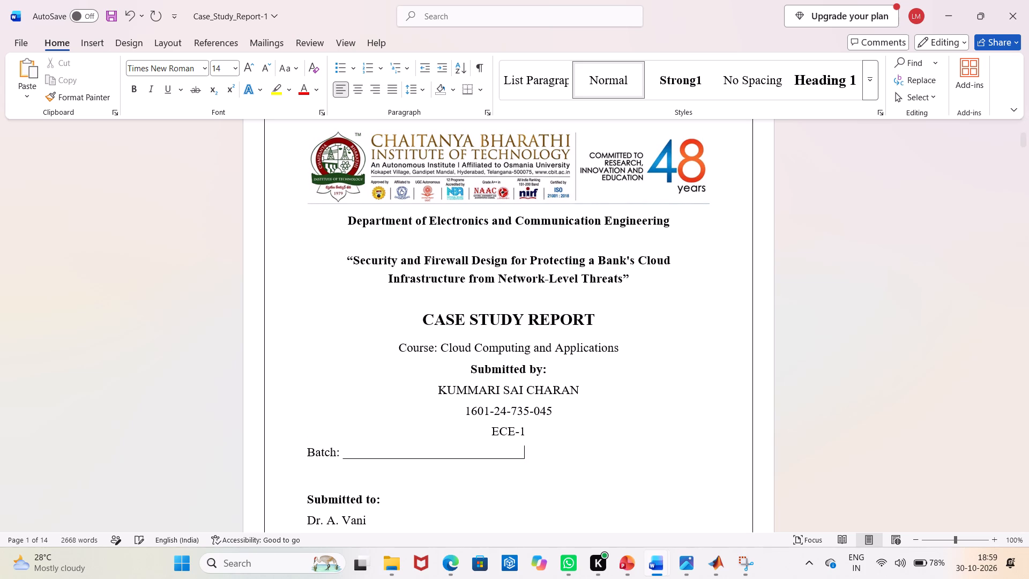
{"action": "key", "text": "BackSpace"}
{"action": "key", "text": "BackSpace"}
{"action": "key", "text": "BackSpace"}
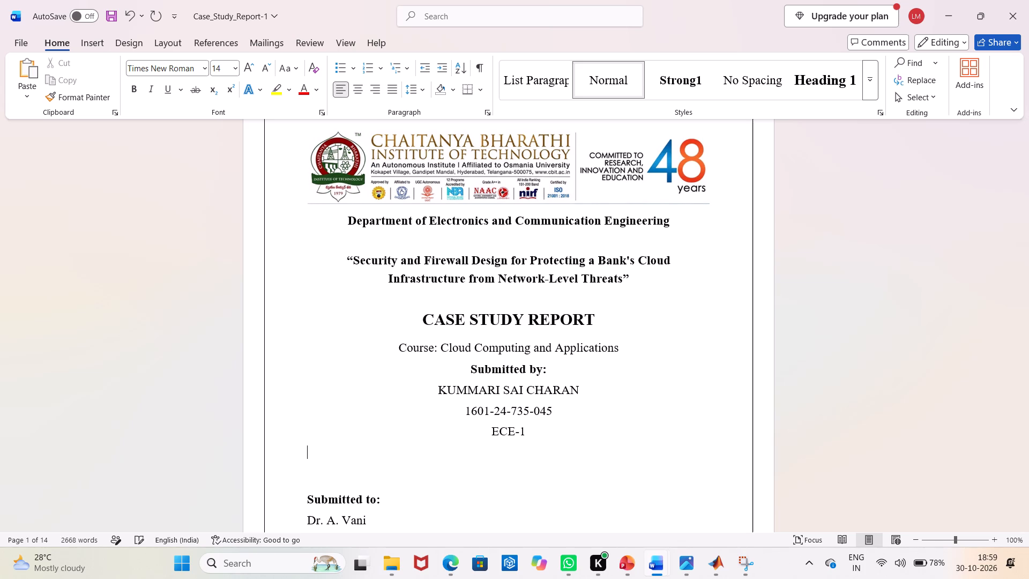
{"action": "key", "text": "BackSpace"}
Add a centred line reading "Under the supervision of" below ECE-1, followed by a line break within the same paragraph.
{"action": "key", "text": "Return"}
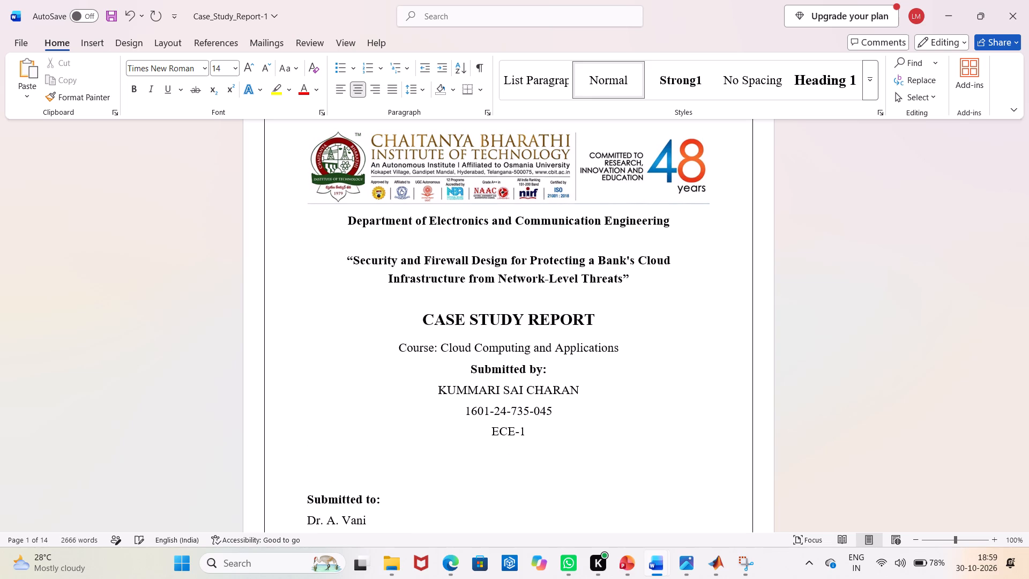
{"action": "scroll", "coordinate": [665, 559], "scroll_direction": "down", "scroll_amount": 1}
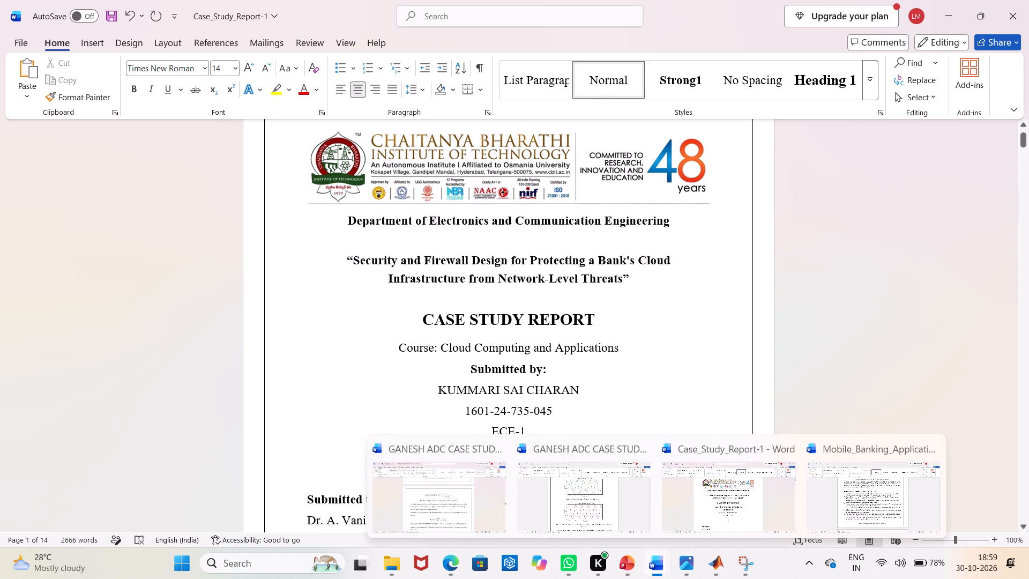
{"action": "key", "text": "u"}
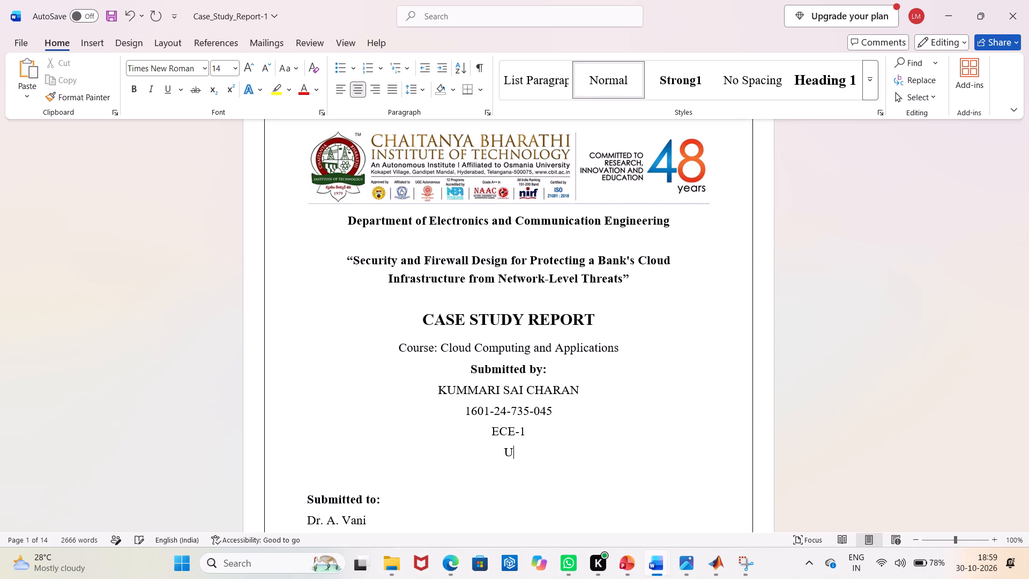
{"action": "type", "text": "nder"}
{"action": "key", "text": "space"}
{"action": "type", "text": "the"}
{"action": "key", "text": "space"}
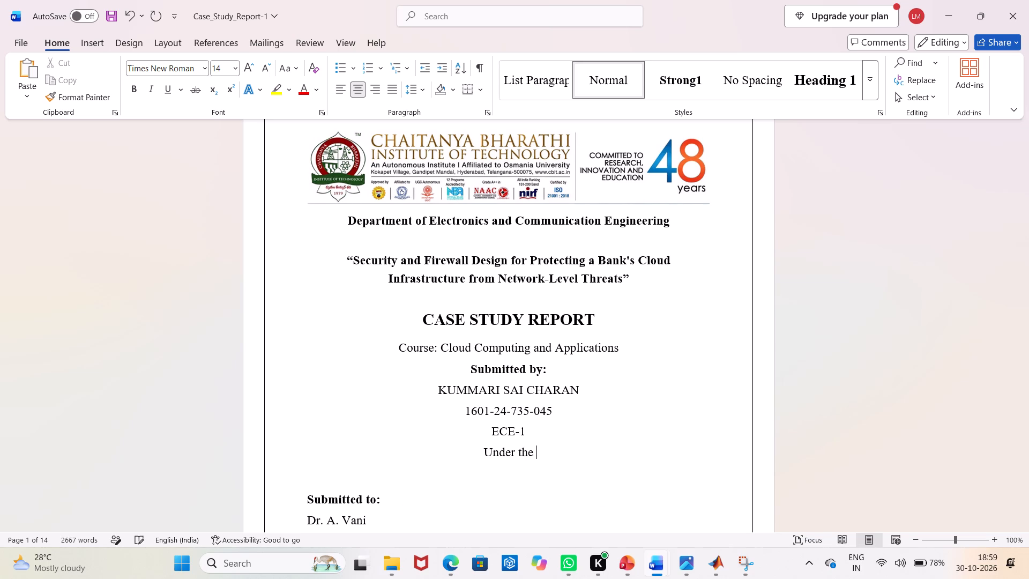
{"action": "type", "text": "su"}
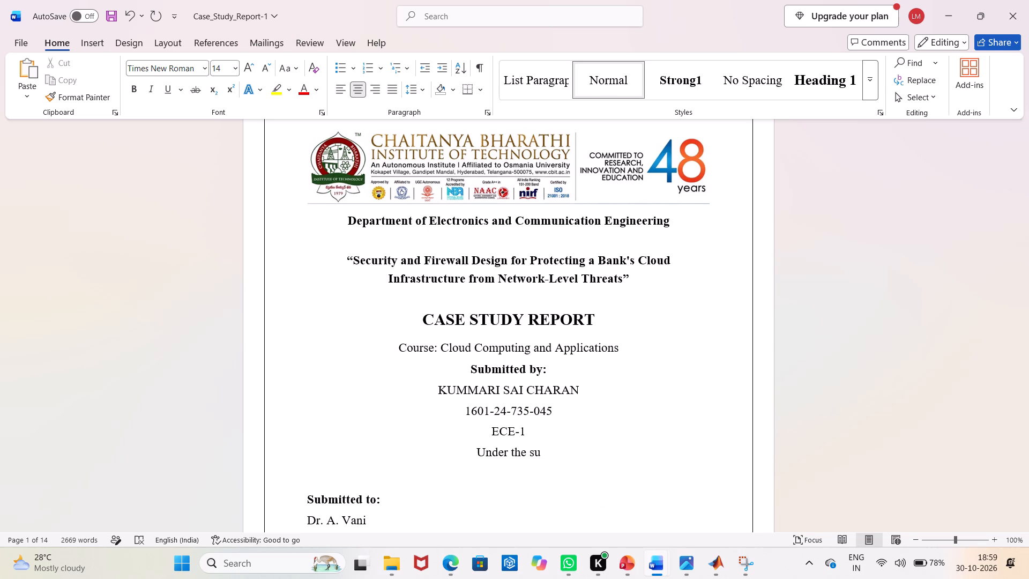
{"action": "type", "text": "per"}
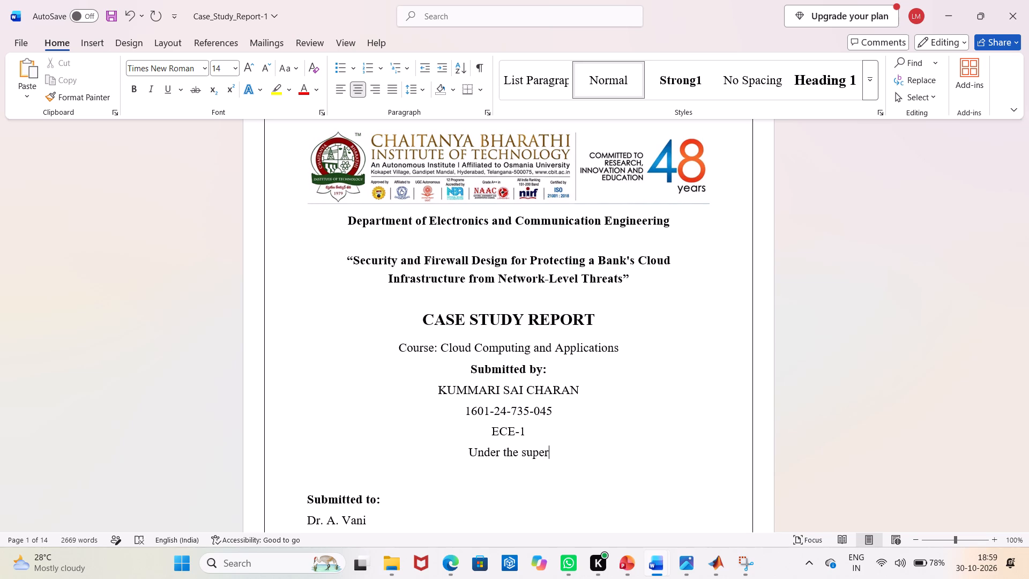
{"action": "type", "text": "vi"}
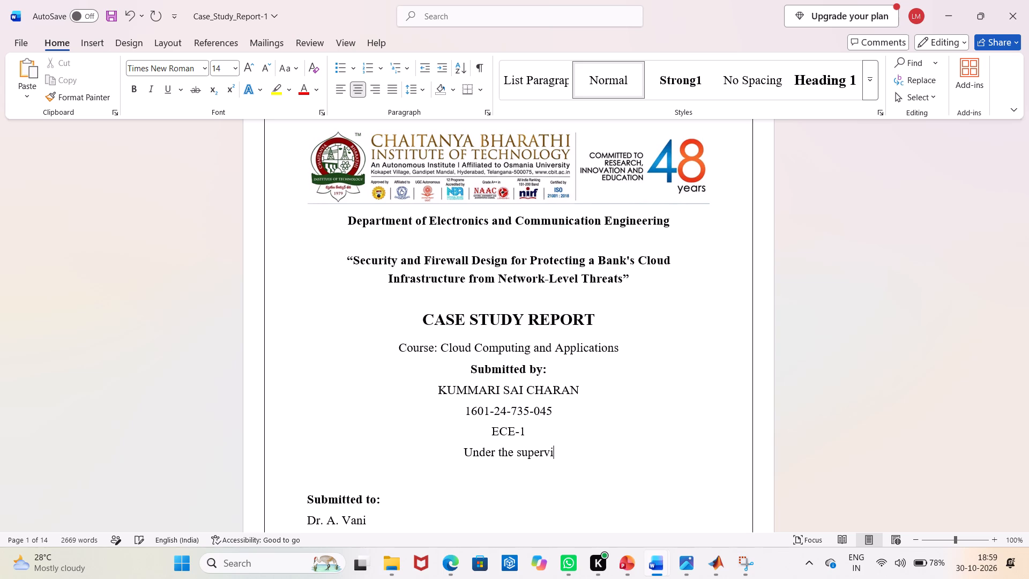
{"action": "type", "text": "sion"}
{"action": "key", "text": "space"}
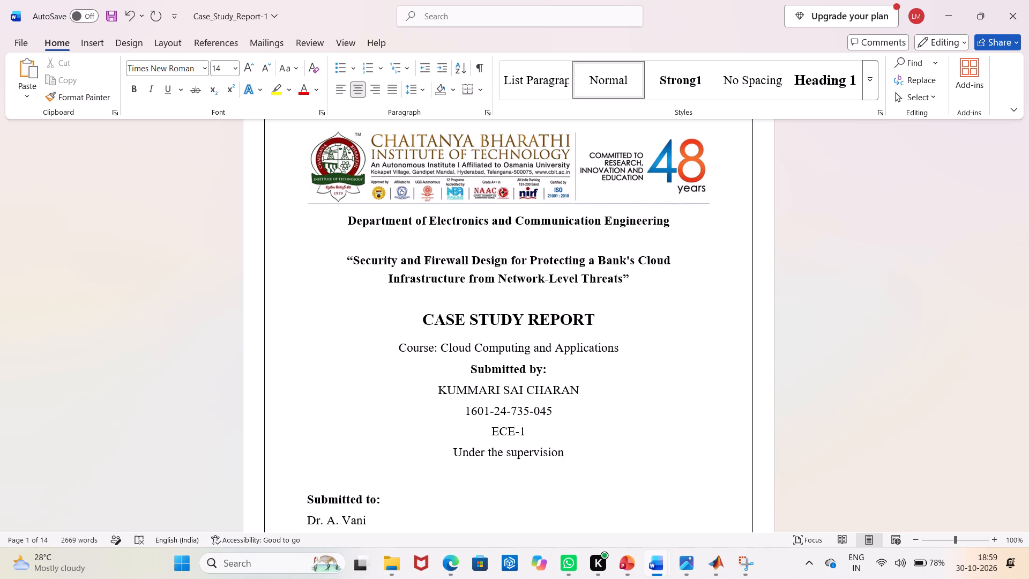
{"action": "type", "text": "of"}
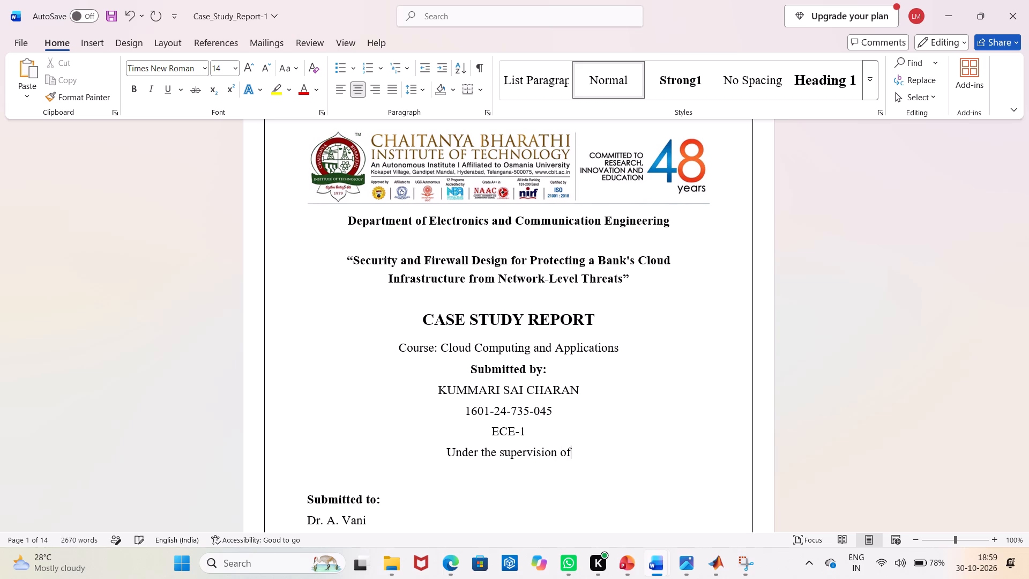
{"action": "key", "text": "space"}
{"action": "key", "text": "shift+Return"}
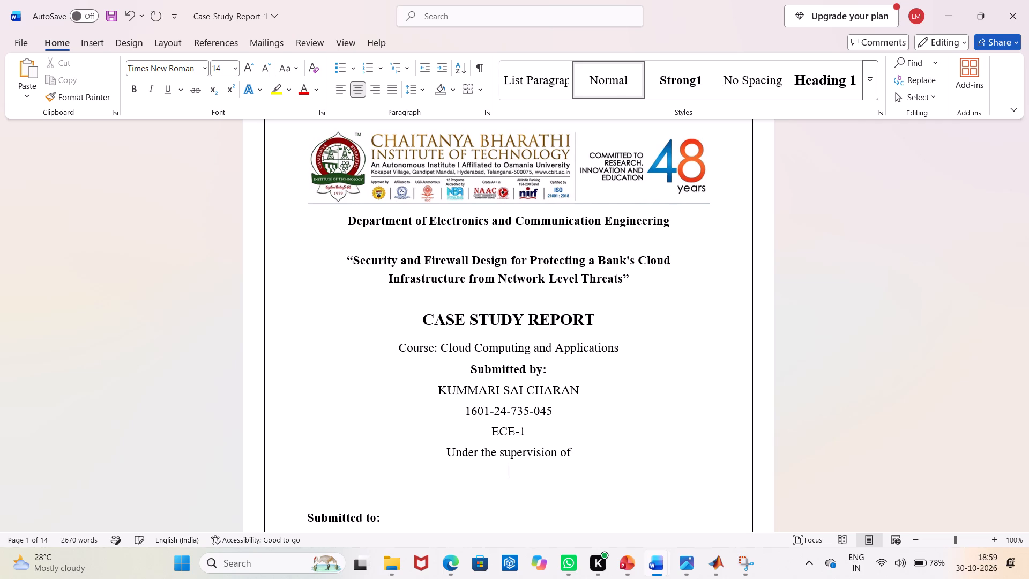
Copy the supervisor's name, Associate Professor and Department of ECE lines from Submitted to onto the line below "Under the supervision of".
{"action": "scroll", "coordinate": [813, 319], "scroll_direction": "down", "scroll_amount": 7}
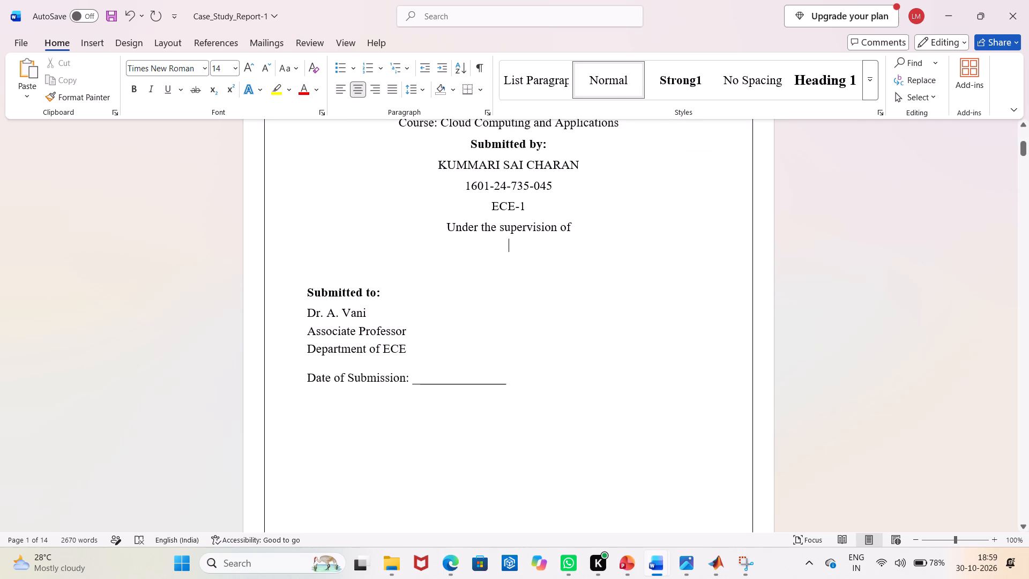
{"action": "left_click_drag", "start_coordinate": [306, 309], "coordinate": [413, 357]}
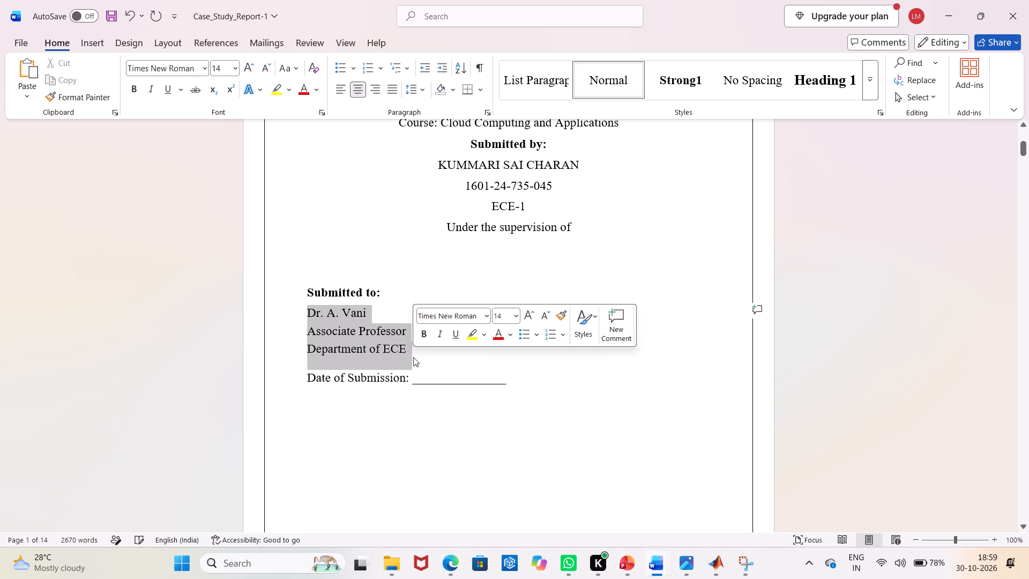
{"action": "key", "text": "ctrl+c"}
{"action": "left_click", "coordinate": [552, 249]}
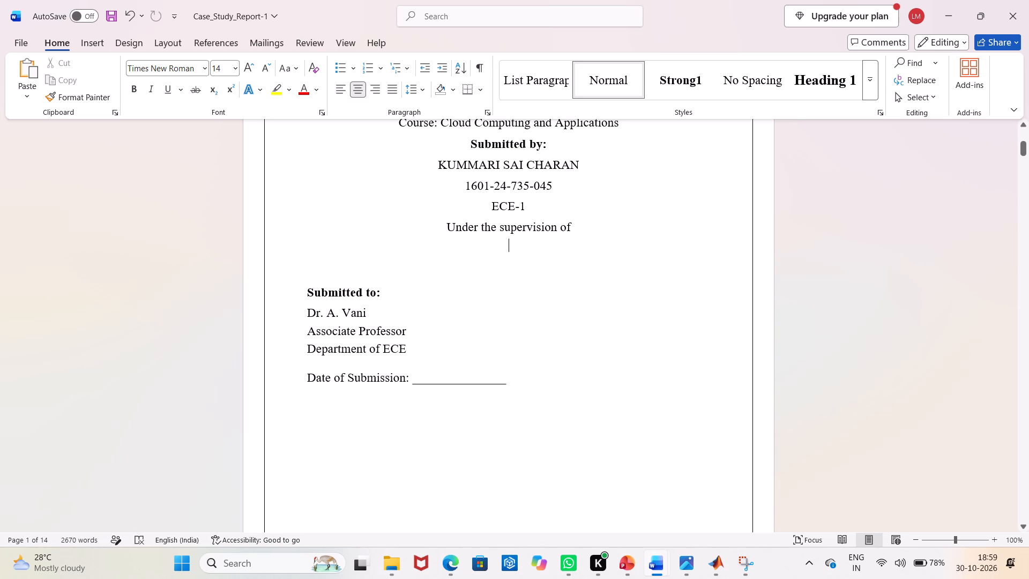
{"action": "key", "text": "ctrl+v"}
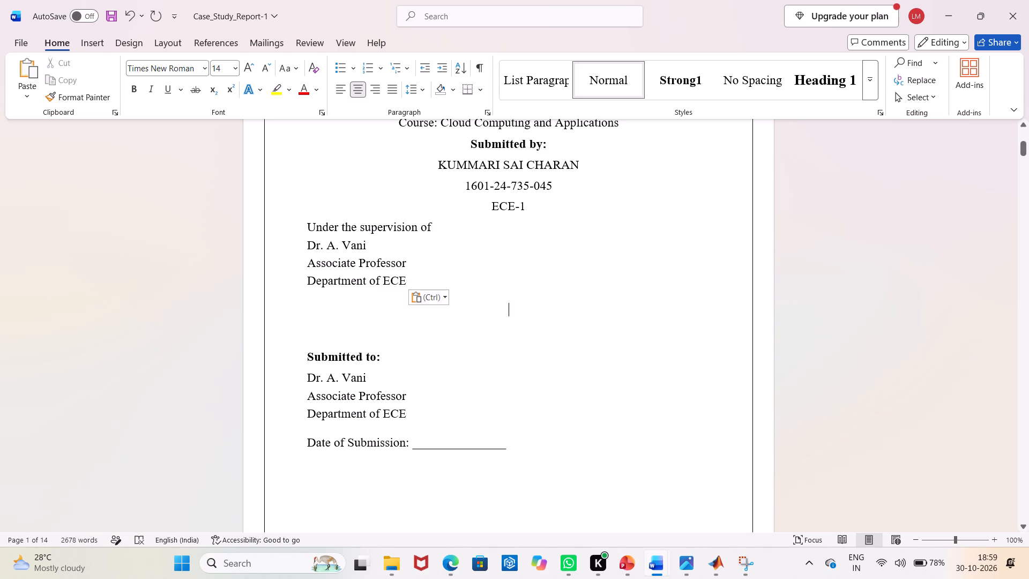
Centre the block from "Under the supervision of" through the copied "Department of ECE" line.
{"action": "left_click", "coordinate": [303, 232]}
{"action": "left_click_drag", "start_coordinate": [305, 229], "coordinate": [420, 275]}
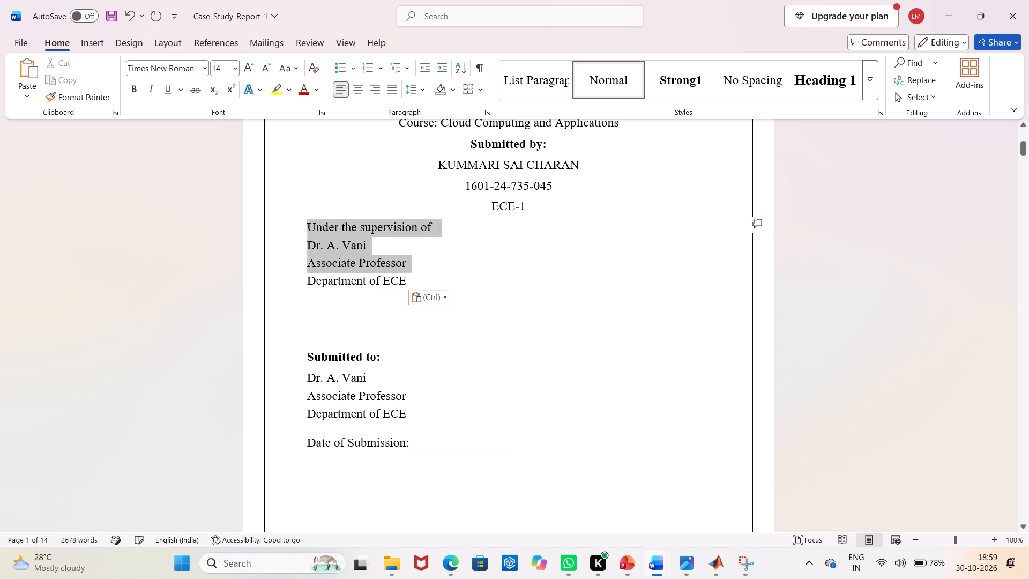
{"action": "left_click_drag", "start_coordinate": [420, 275], "coordinate": [425, 279]}
{"action": "left_click", "coordinate": [361, 91]}
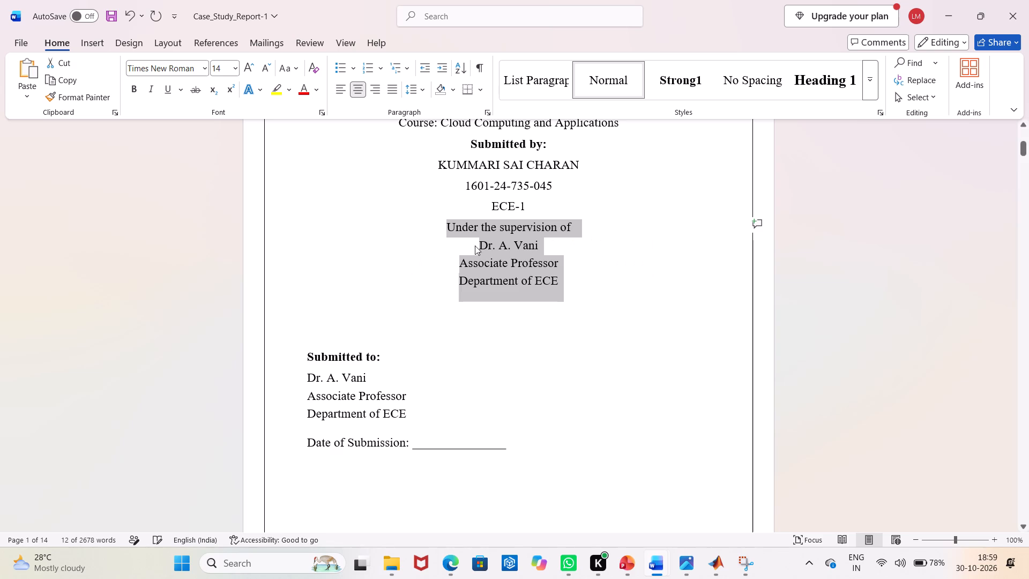
{"action": "left_click", "coordinate": [562, 288]}
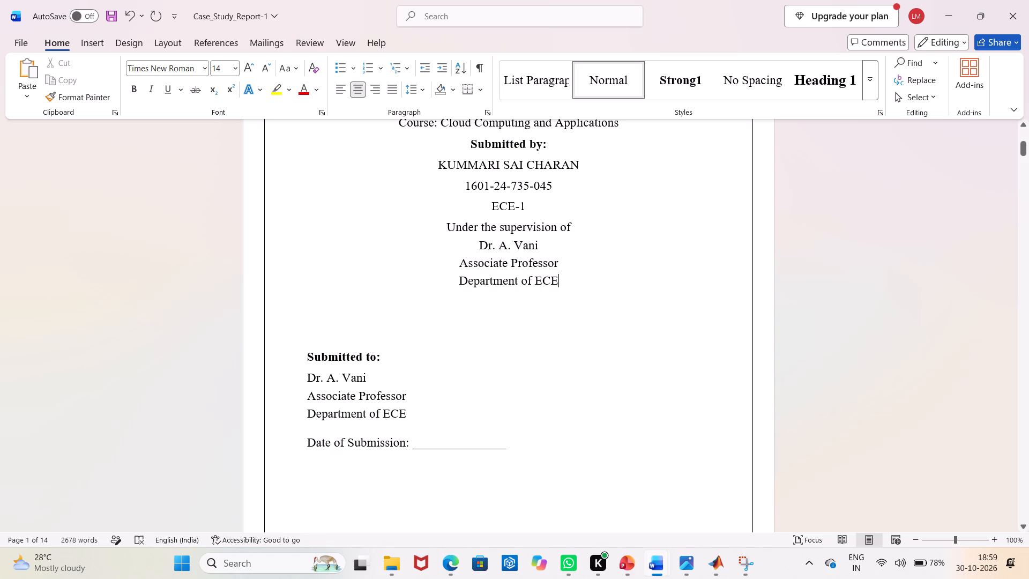
Delete the original Submitted to block together with the Date of Submission line, and remove the leftover empty line.
{"action": "left_click_drag", "start_coordinate": [549, 448], "coordinate": [326, 366]}
{"action": "left_click", "coordinate": [515, 376]}
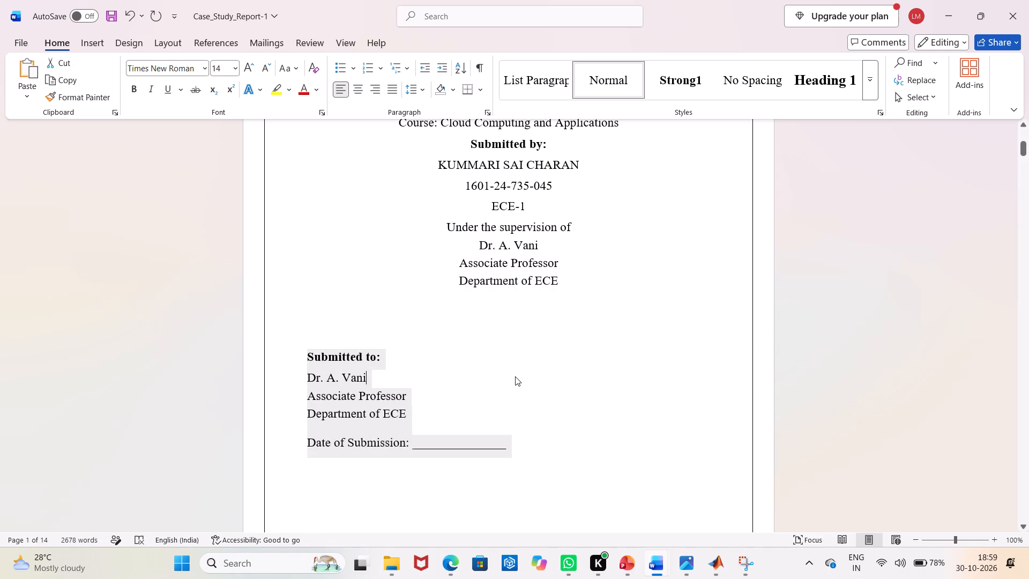
{"action": "left_click_drag", "start_coordinate": [542, 445], "coordinate": [428, 422]}
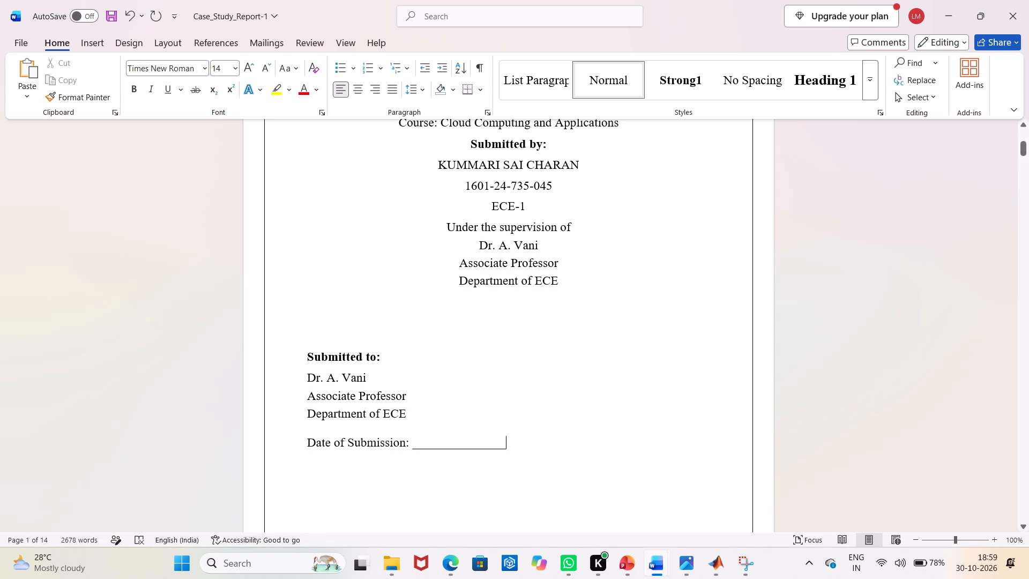
{"action": "left_click_drag", "start_coordinate": [428, 422], "coordinate": [270, 358]}
{"action": "key", "text": "BackSpace"}
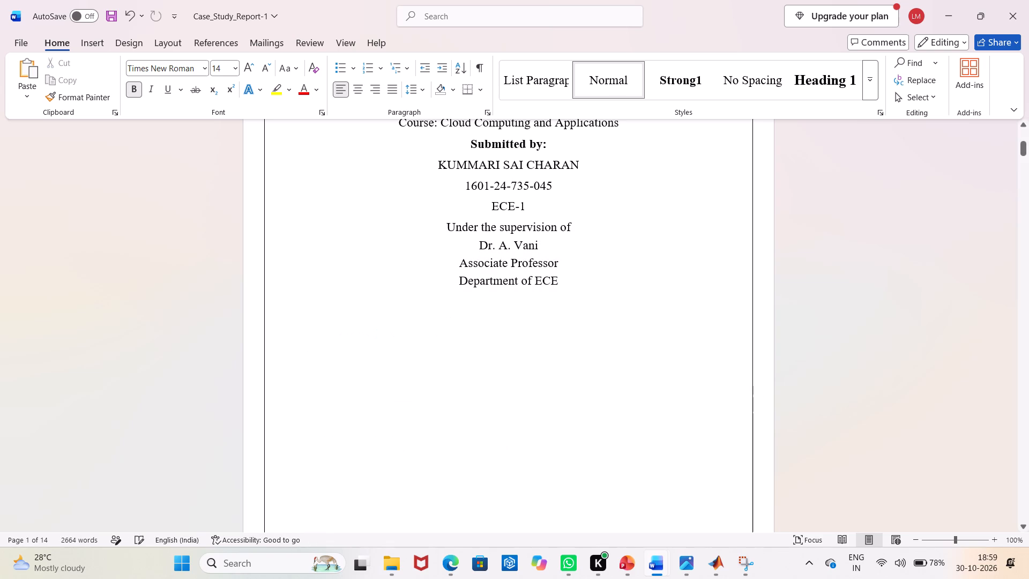
{"action": "key", "text": "BackSpace"}
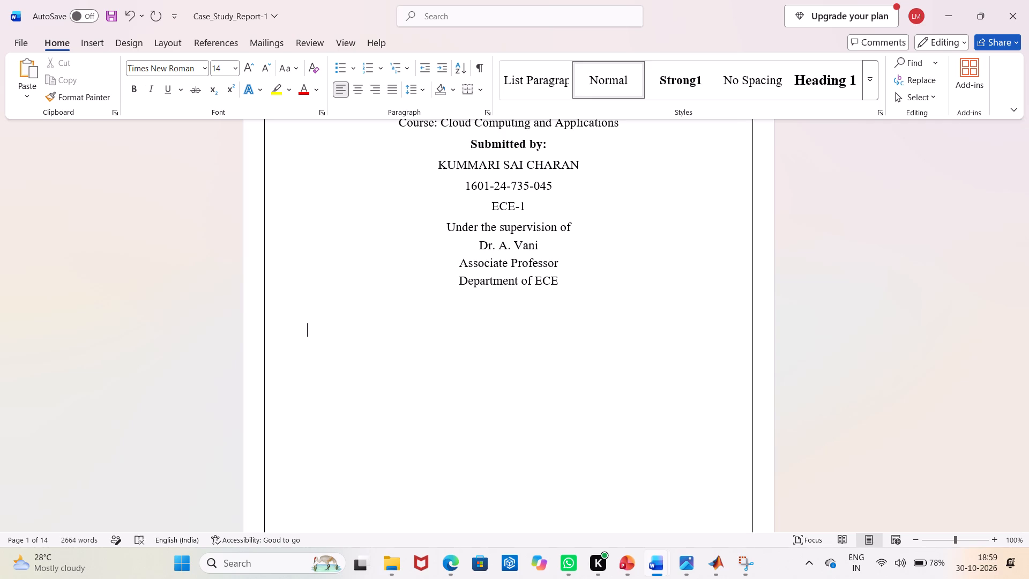
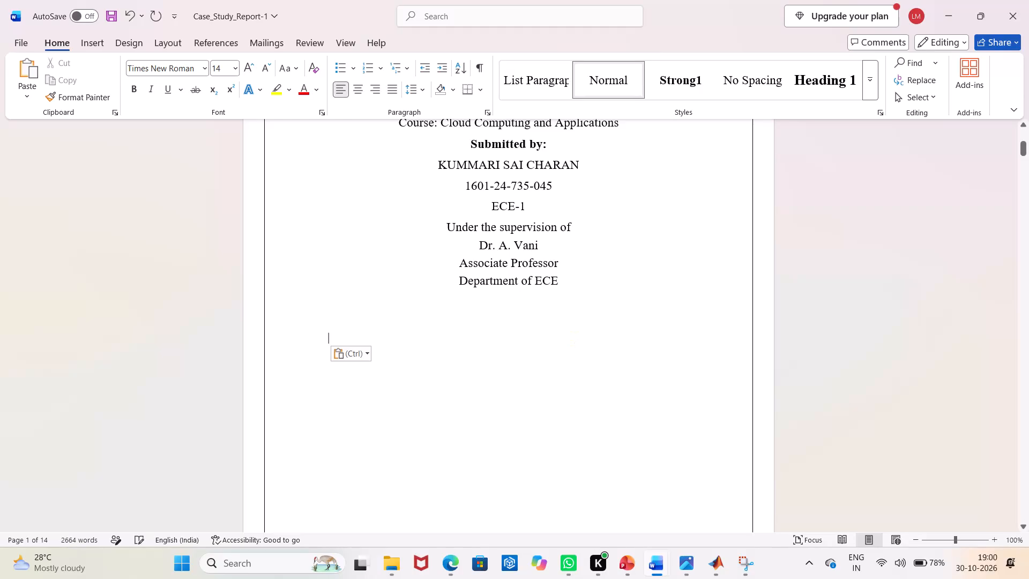
Paste the copied Chaitanya Bharathi Institute of Technology logo as a picture below the supervisor's Department of ECE line.
{"action": "left_click", "coordinate": [349, 354]}
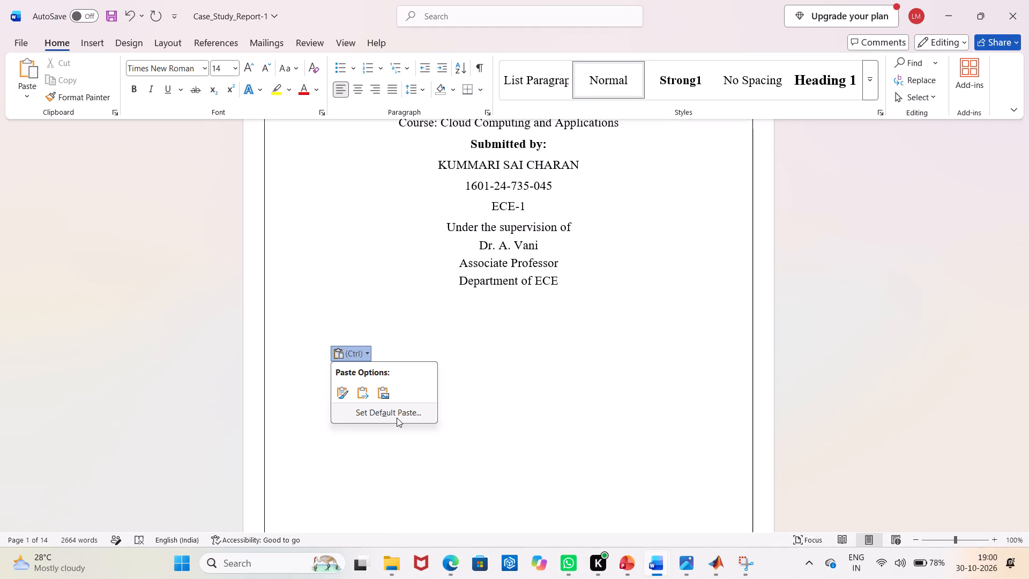
{"action": "left_click", "coordinate": [363, 392]}
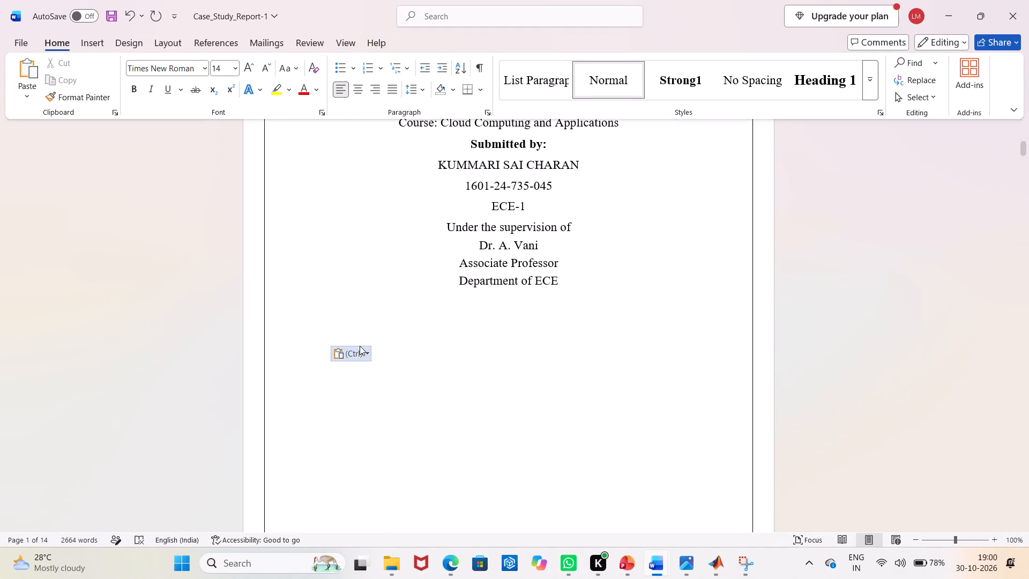
{"action": "left_click", "coordinate": [359, 346]}
{"action": "left_click", "coordinate": [386, 392]}
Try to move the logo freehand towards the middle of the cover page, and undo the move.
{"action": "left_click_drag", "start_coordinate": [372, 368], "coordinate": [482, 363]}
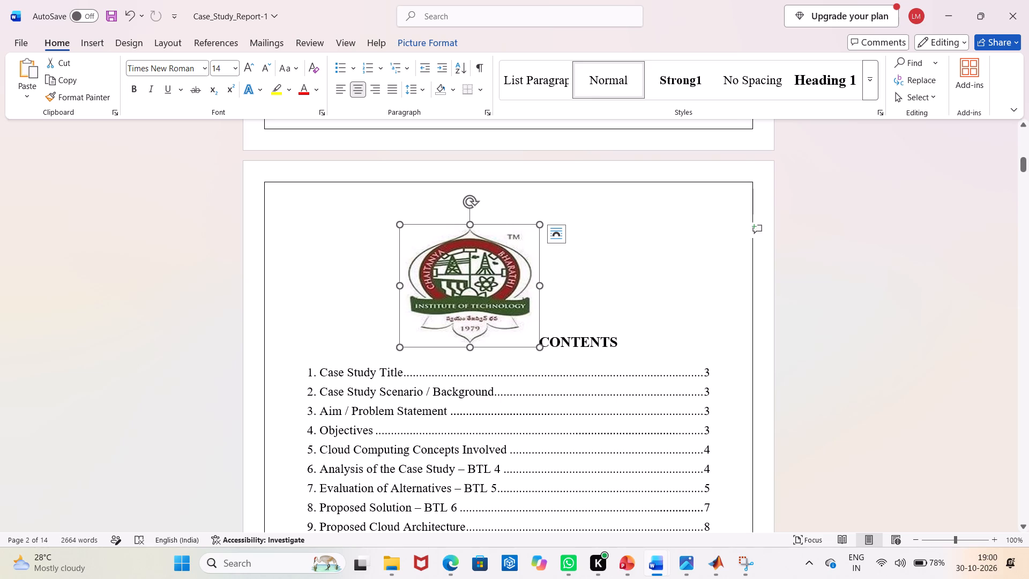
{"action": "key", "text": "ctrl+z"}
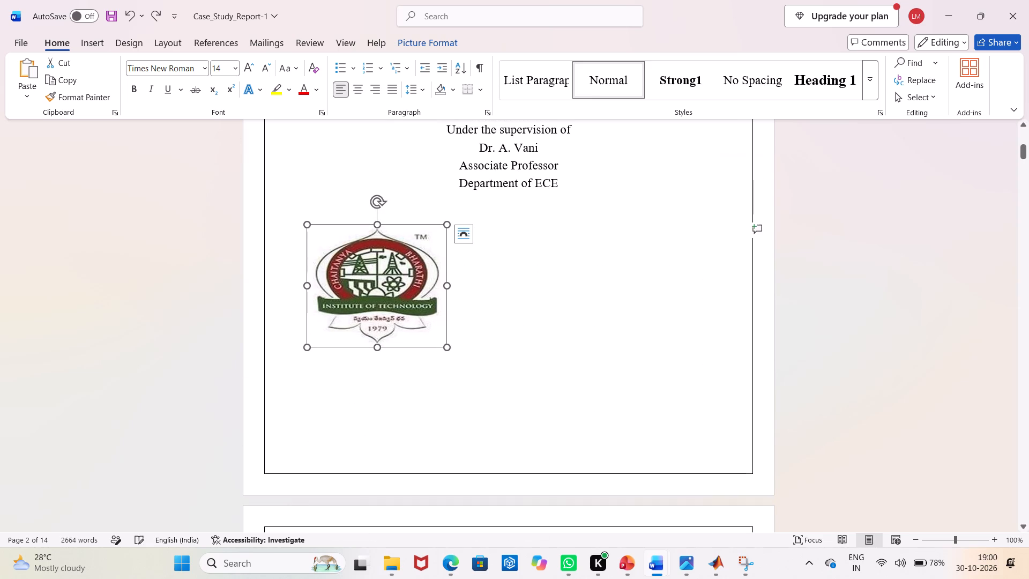
Centre the institute logo horizontally below the Department of ECE line and deselect it.
{"action": "left_click", "coordinate": [362, 94]}
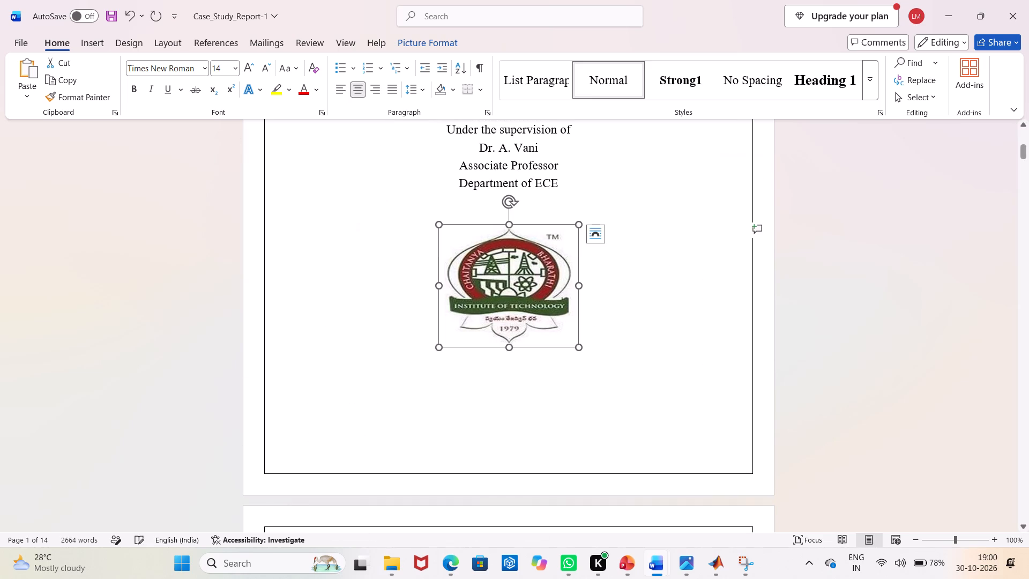
{"action": "left_click", "coordinate": [602, 277]}
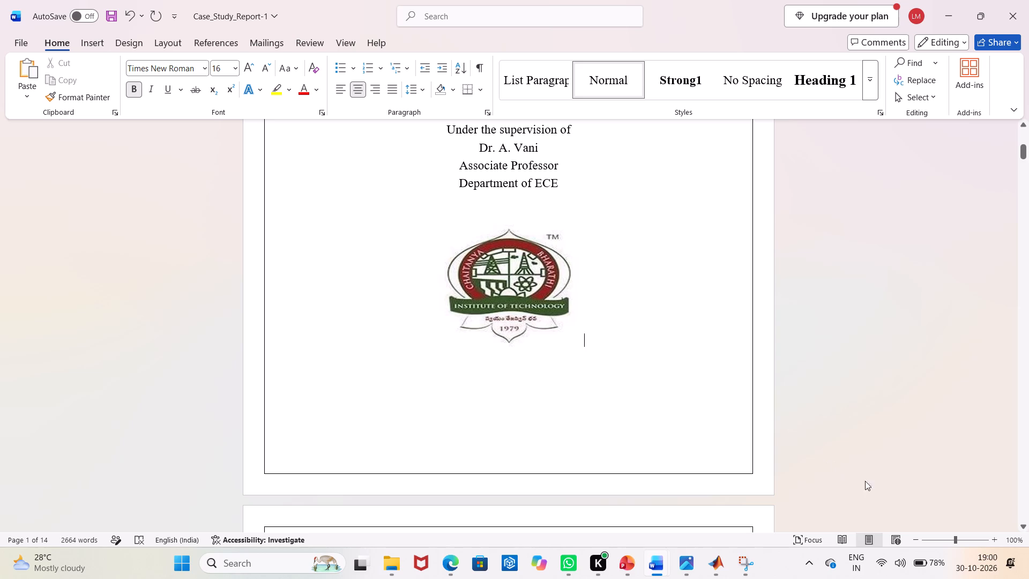
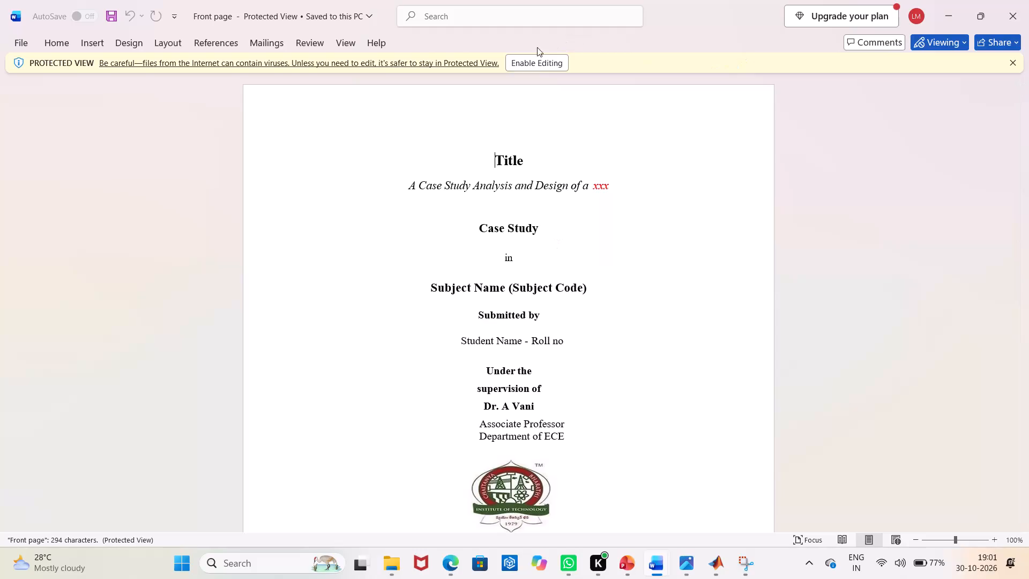
Enable editing of the protected Front page document and copy its entire contents.
{"action": "left_click", "coordinate": [541, 65]}
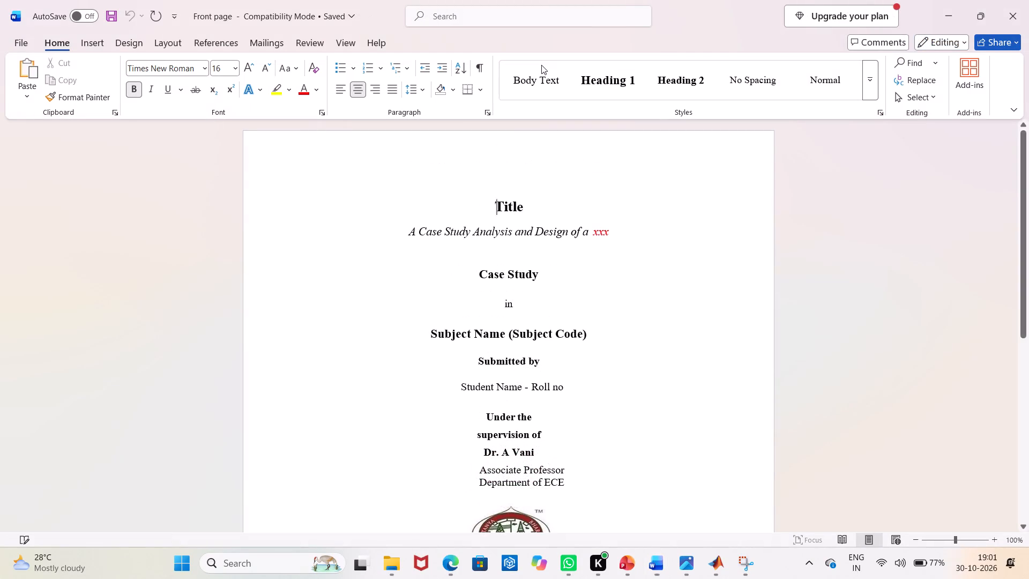
{"action": "key", "text": "ctrl+a"}
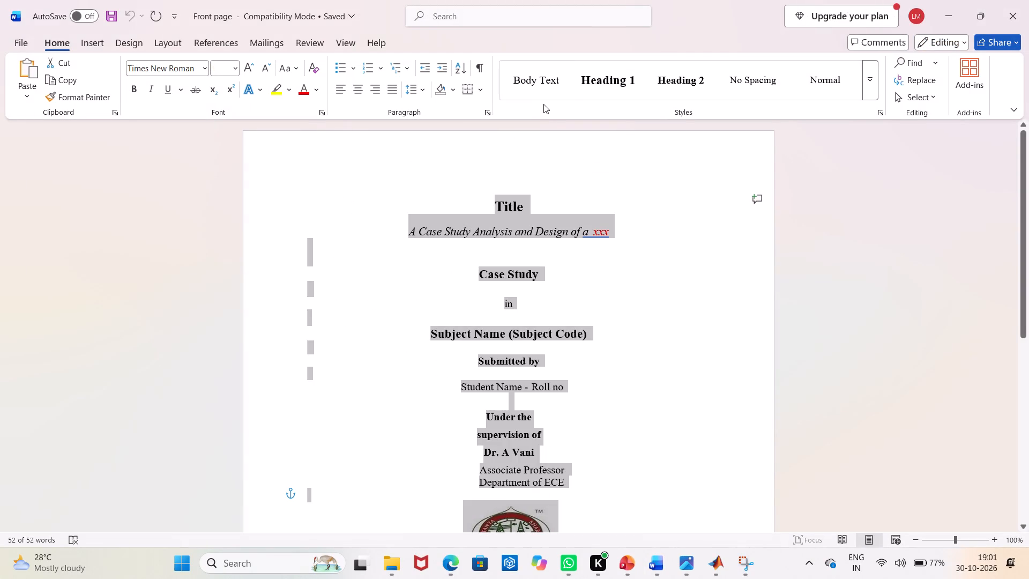
{"action": "key", "text": "ctrl+c"}
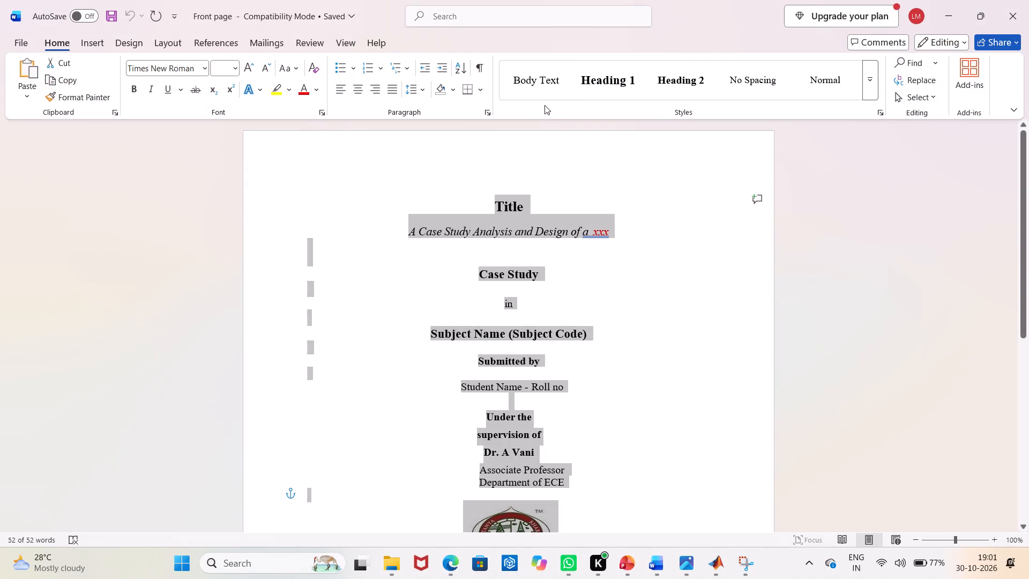
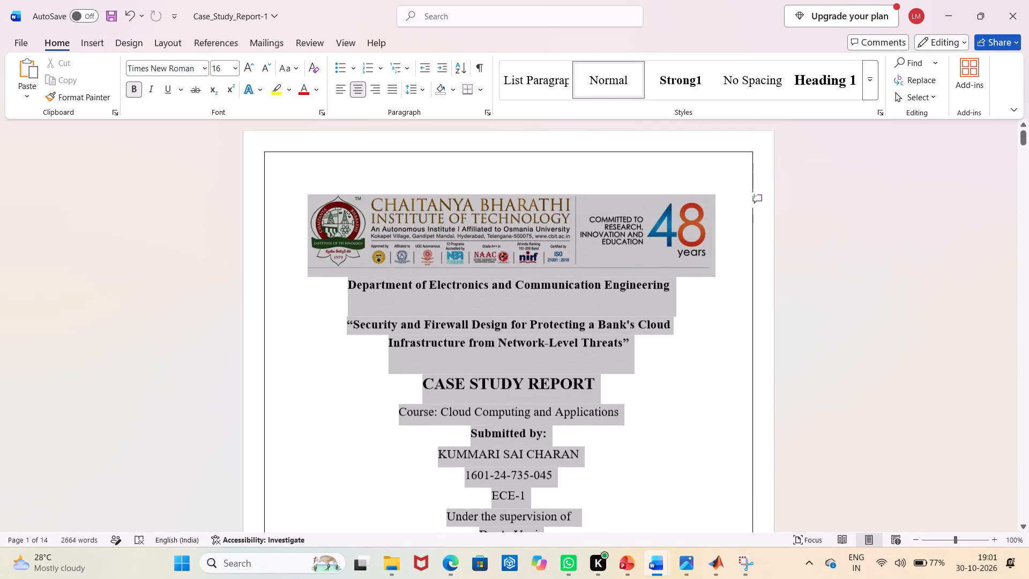
Replace the selected cover page content of the report with the copied Front page template and review the pasted page.
{"action": "key", "text": "ctrl+v"}
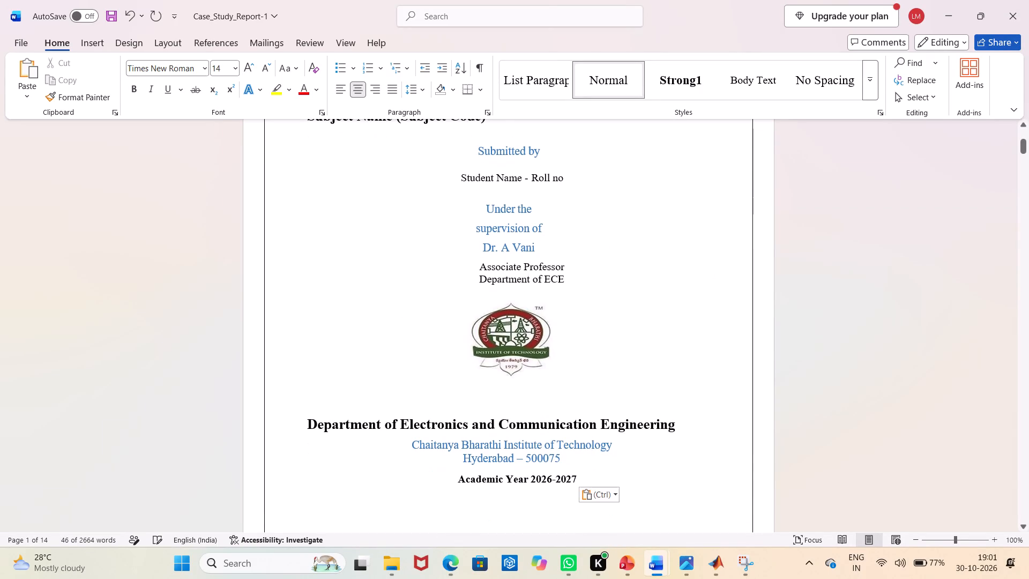
{"action": "scroll", "coordinate": [570, 361], "scroll_direction": "up", "scroll_amount": 16}
{"action": "scroll", "coordinate": [570, 361], "scroll_direction": "down", "scroll_amount": 3}
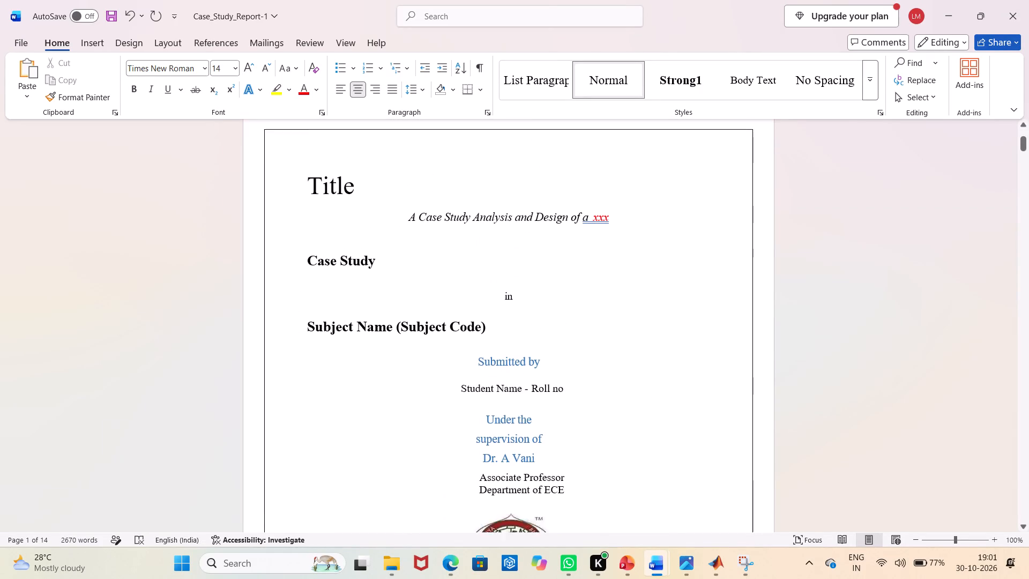
{"action": "scroll", "coordinate": [570, 361], "scroll_direction": "down", "scroll_amount": 14}
{"action": "scroll", "coordinate": [570, 361], "scroll_direction": "up", "scroll_amount": 3}
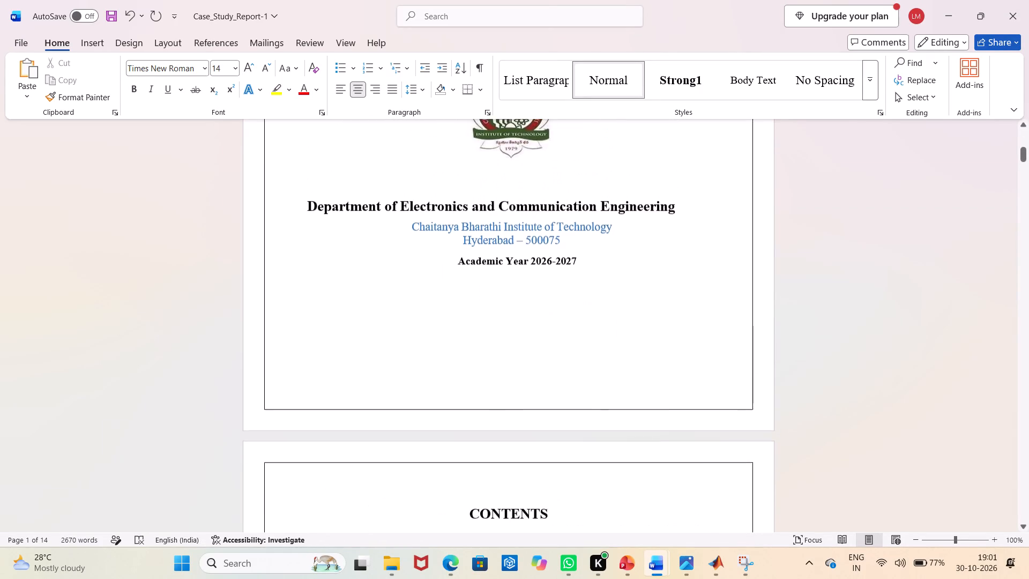
{"action": "scroll", "coordinate": [570, 361], "scroll_direction": "up", "scroll_amount": 15}
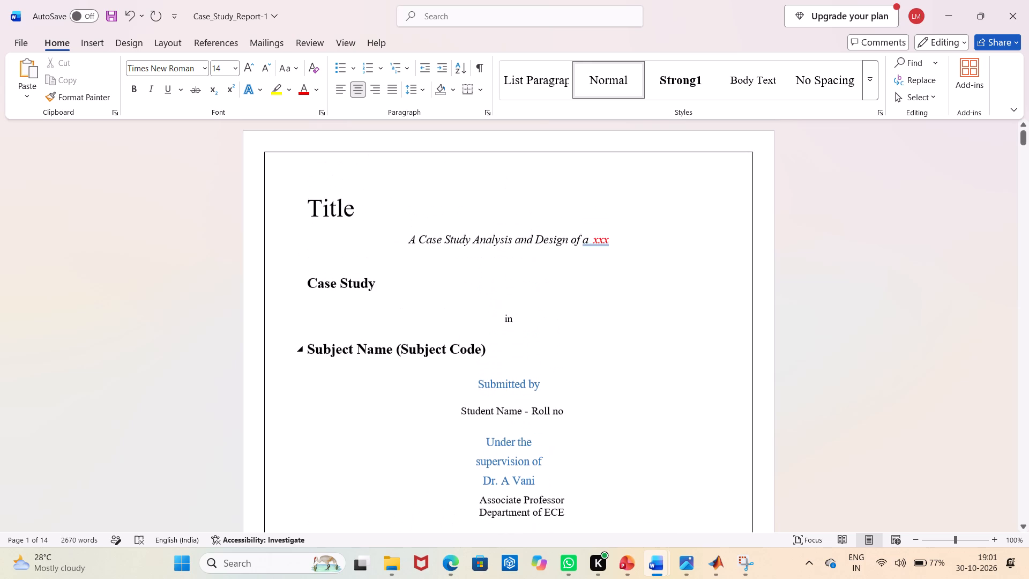
Delete the italic "A Case Study Analysis and Design of a xxx" subtitle and the "Title" placeholder from the cover page.
{"action": "left_click_drag", "start_coordinate": [636, 242], "coordinate": [398, 239]}
{"action": "key", "text": "BackSpace"}
{"action": "key", "text": "BackSpace"}
{"action": "key", "text": "BackSpace"}
{"action": "key", "text": "BackSpace"}
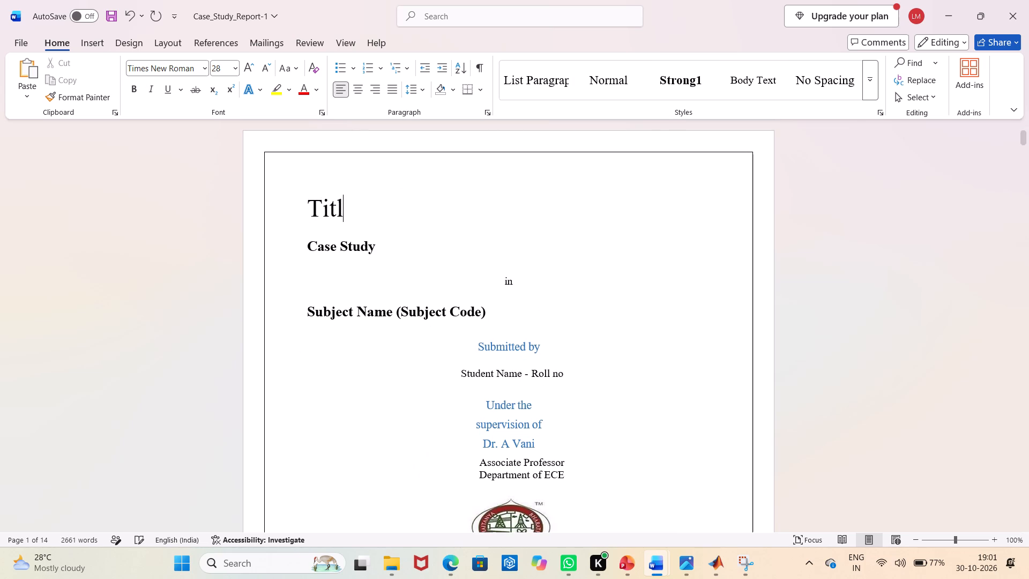
{"action": "key", "text": "BackSpace"}
{"action": "key", "text": "BackSpace"}
{"action": "key", "text": "BackSpace"}
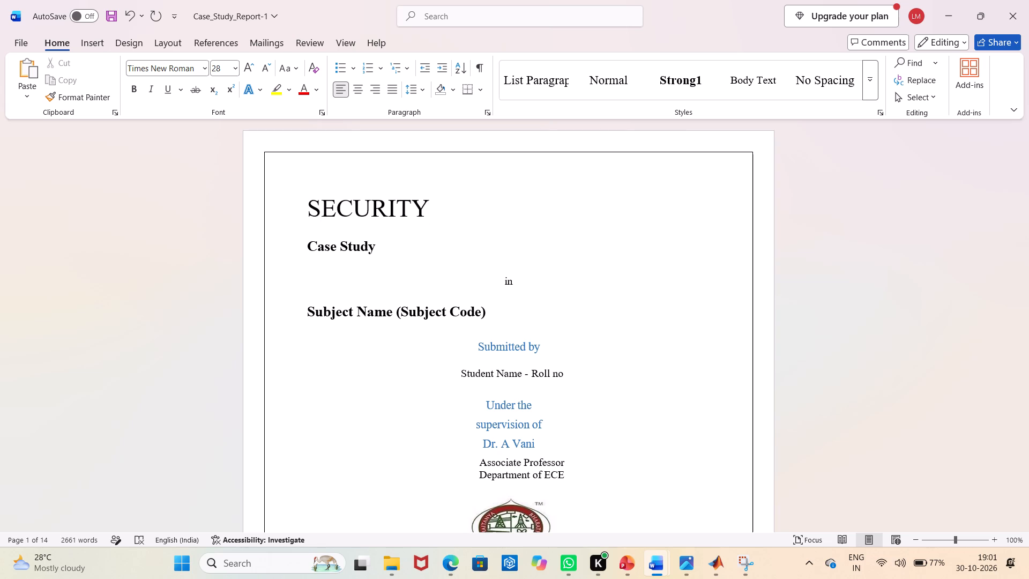
Enter the report title "SECURITY AND FIREWALL DESIGN FOR PROTECTING A BANK’S CLOUD INFRASTRUCTURE FROM NETWORK-LEVEL THREATS" at the top of the cover page.
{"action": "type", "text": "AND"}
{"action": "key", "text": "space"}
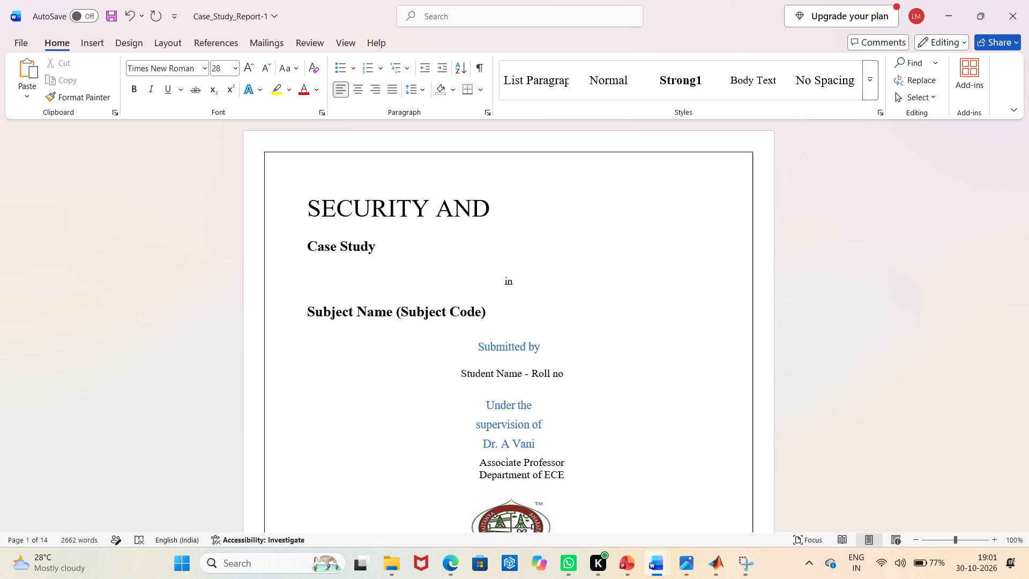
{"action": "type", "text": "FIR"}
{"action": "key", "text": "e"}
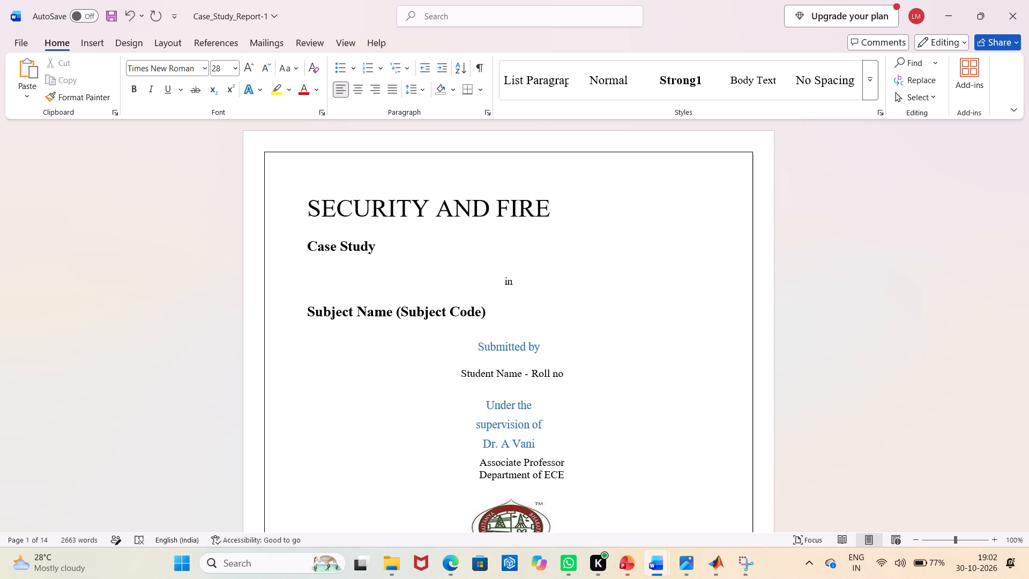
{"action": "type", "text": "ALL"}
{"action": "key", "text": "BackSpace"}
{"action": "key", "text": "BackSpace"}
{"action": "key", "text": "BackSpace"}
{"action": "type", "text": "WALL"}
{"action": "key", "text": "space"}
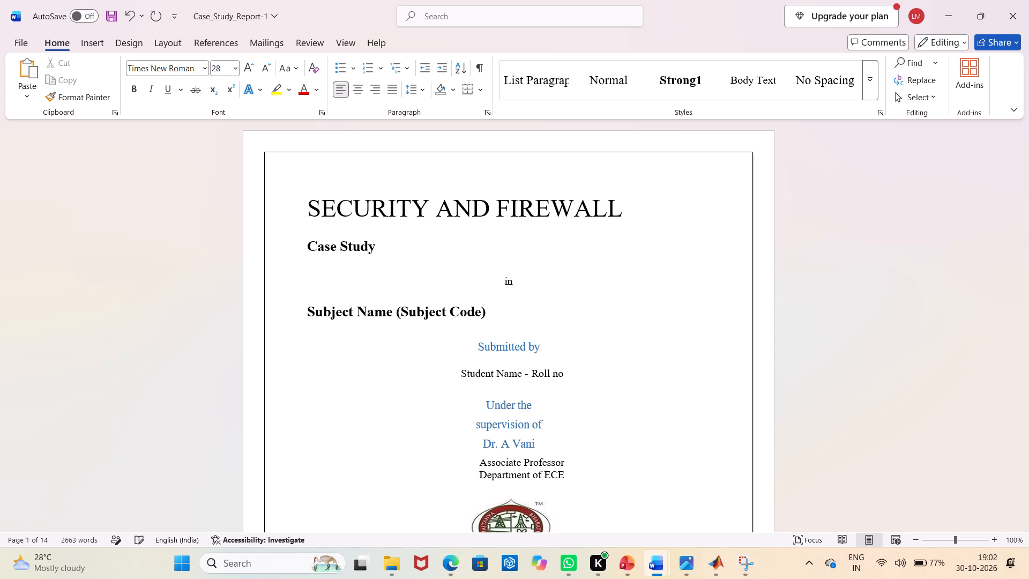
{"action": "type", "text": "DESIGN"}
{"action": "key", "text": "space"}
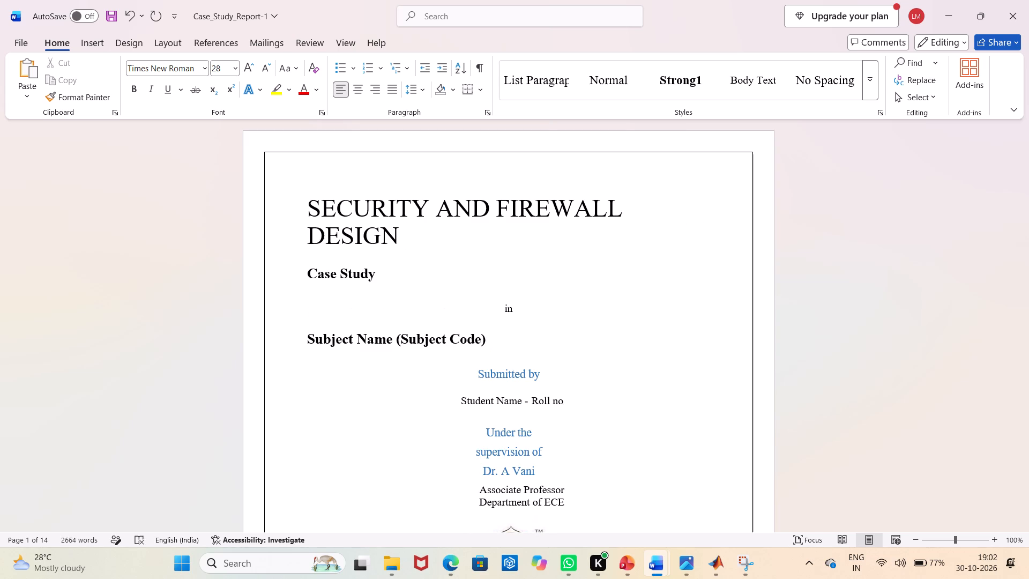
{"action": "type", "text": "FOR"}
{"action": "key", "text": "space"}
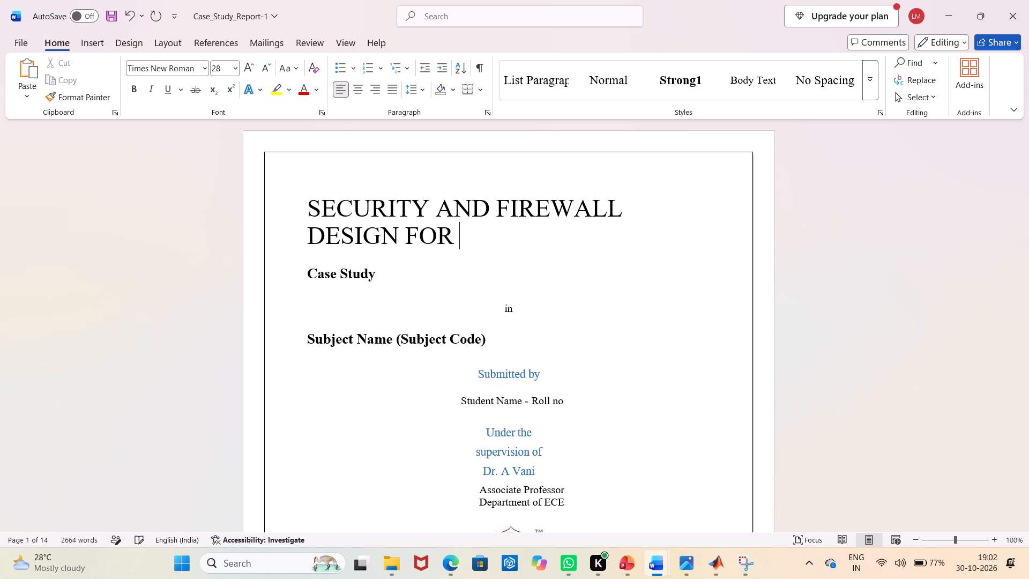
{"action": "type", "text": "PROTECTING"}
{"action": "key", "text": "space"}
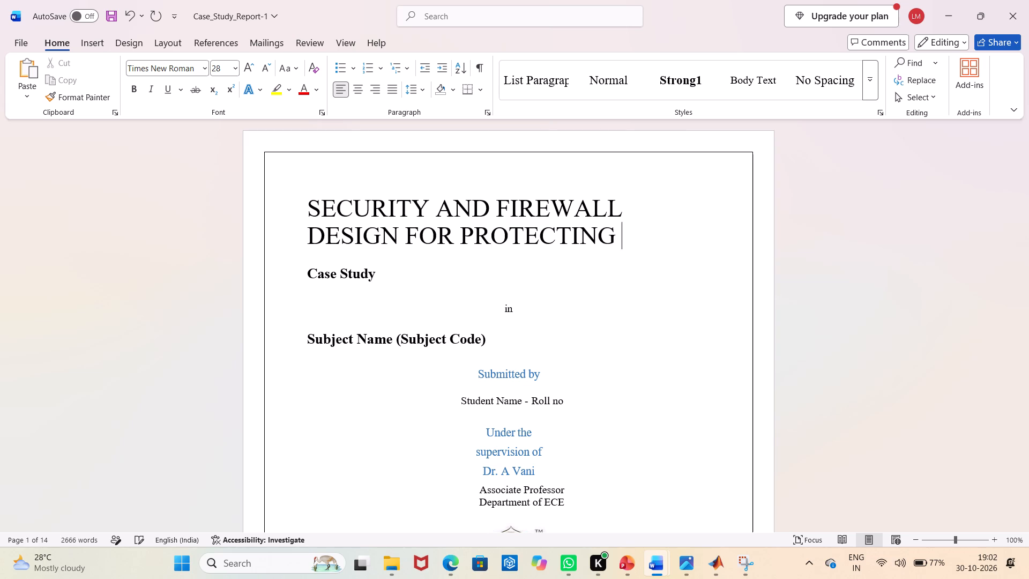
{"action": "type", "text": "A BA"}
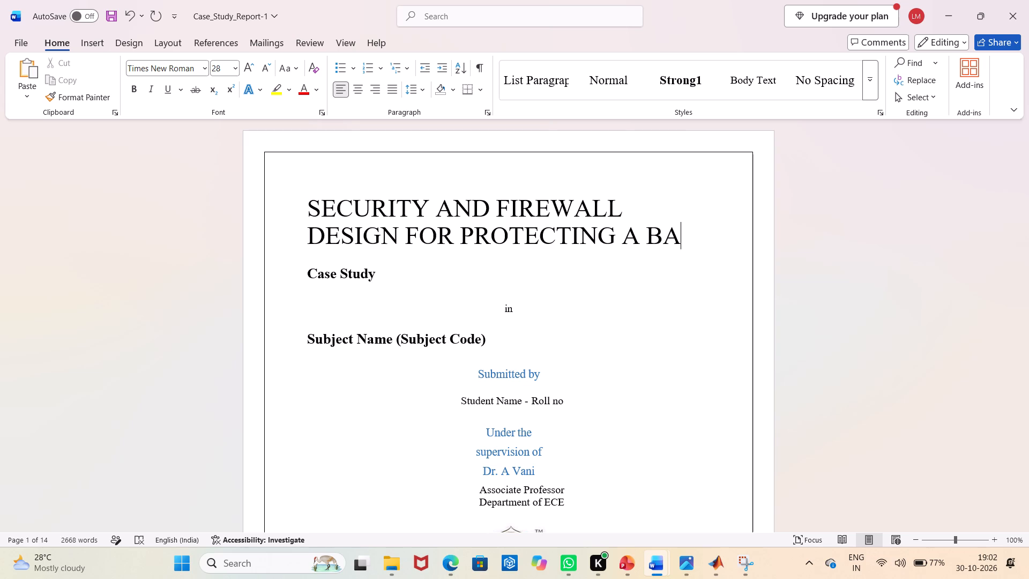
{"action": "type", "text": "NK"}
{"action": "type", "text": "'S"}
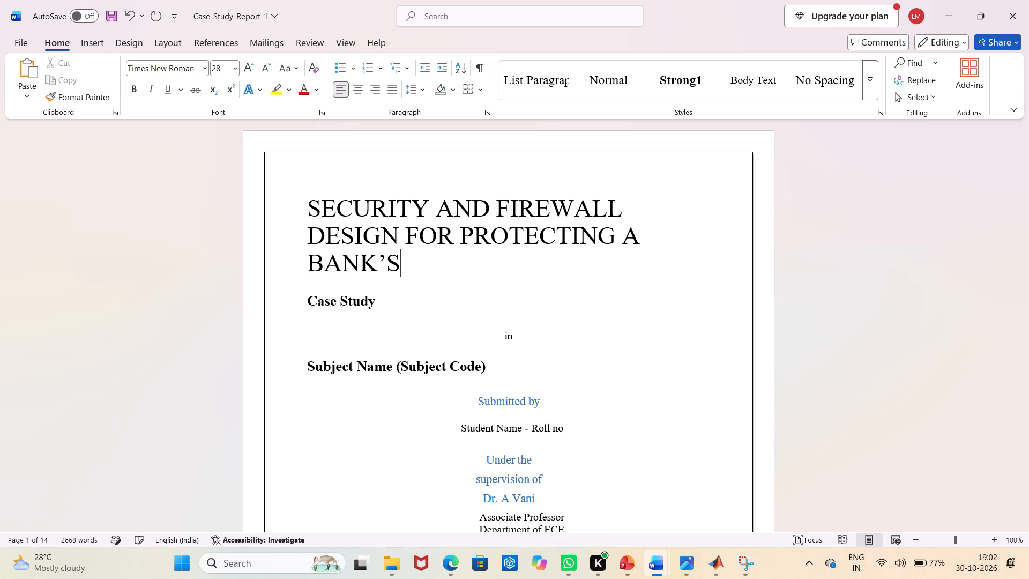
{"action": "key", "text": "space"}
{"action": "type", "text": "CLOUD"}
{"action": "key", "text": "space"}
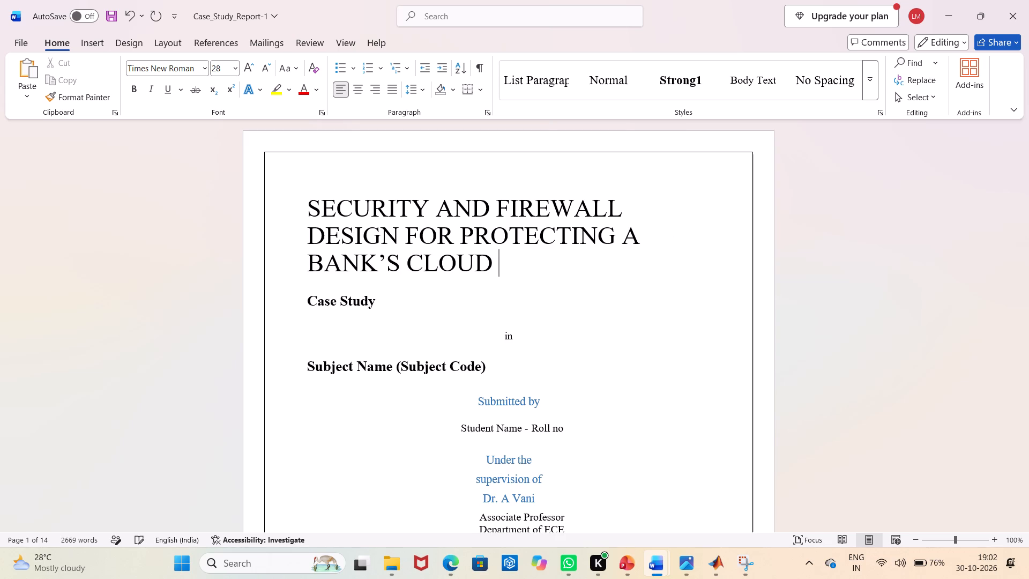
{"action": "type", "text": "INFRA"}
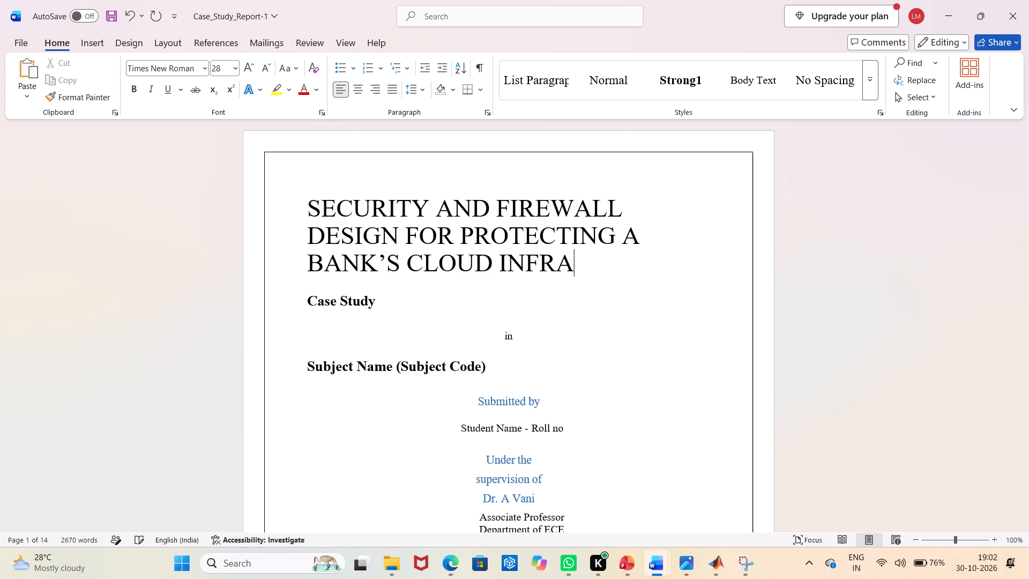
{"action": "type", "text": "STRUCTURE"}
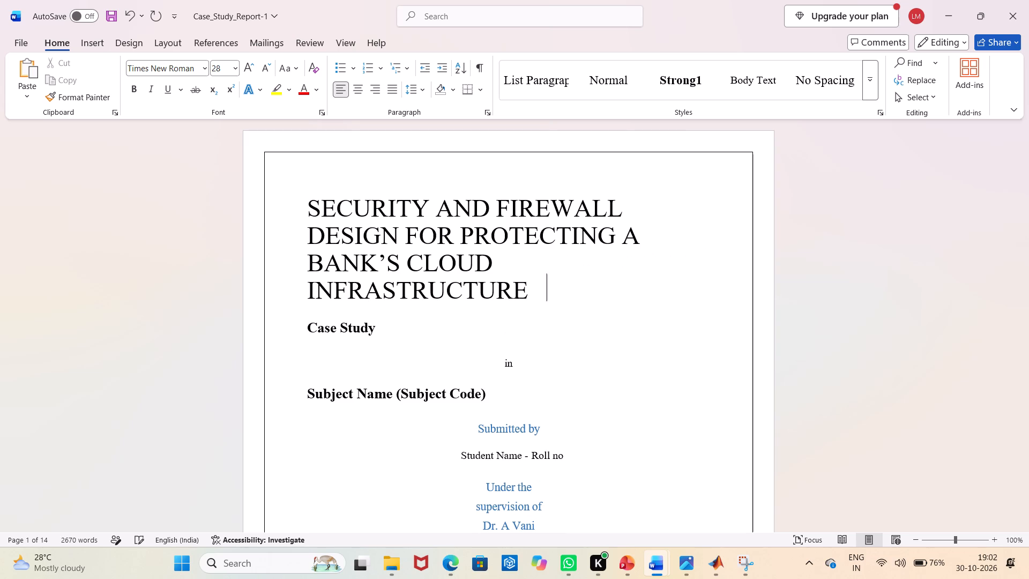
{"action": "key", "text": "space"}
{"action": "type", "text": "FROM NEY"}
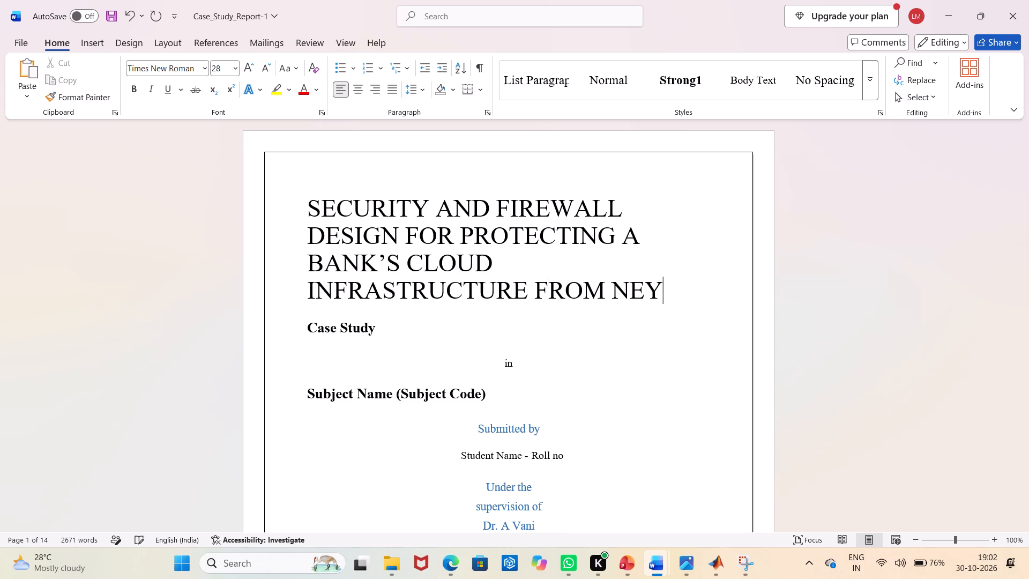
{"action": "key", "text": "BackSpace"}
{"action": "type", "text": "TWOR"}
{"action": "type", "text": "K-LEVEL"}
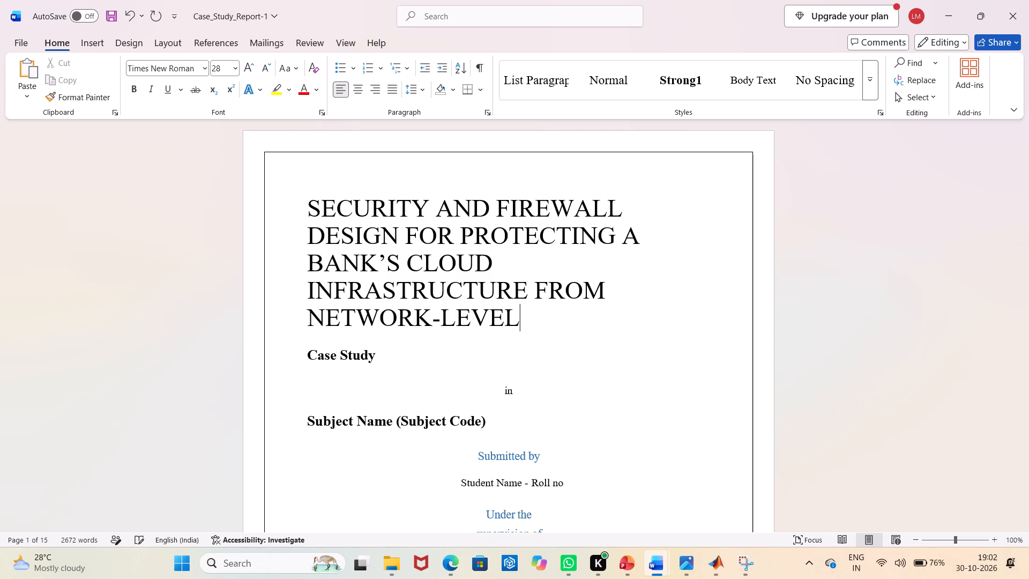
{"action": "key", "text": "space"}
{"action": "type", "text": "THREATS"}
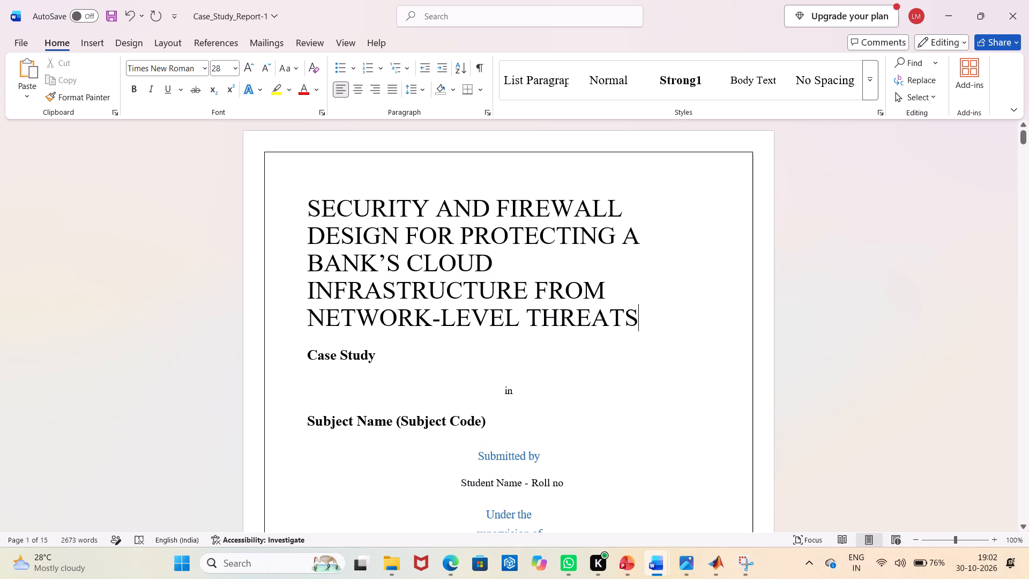
Set the report title on the cover page to font size 16 and centre it.
{"action": "left_click_drag", "start_coordinate": [657, 324], "coordinate": [352, 198]}
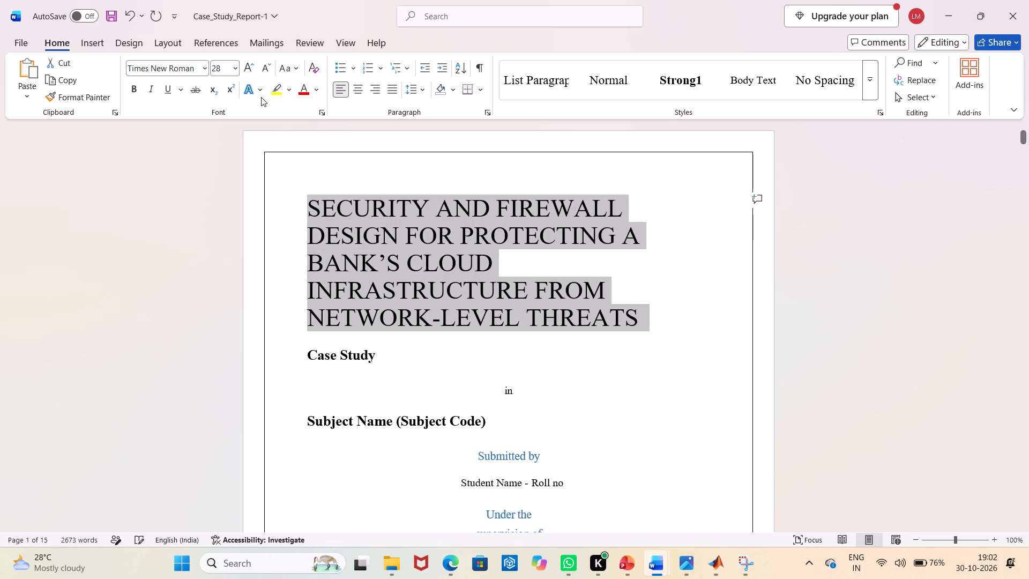
{"action": "left_click", "coordinate": [231, 68]}
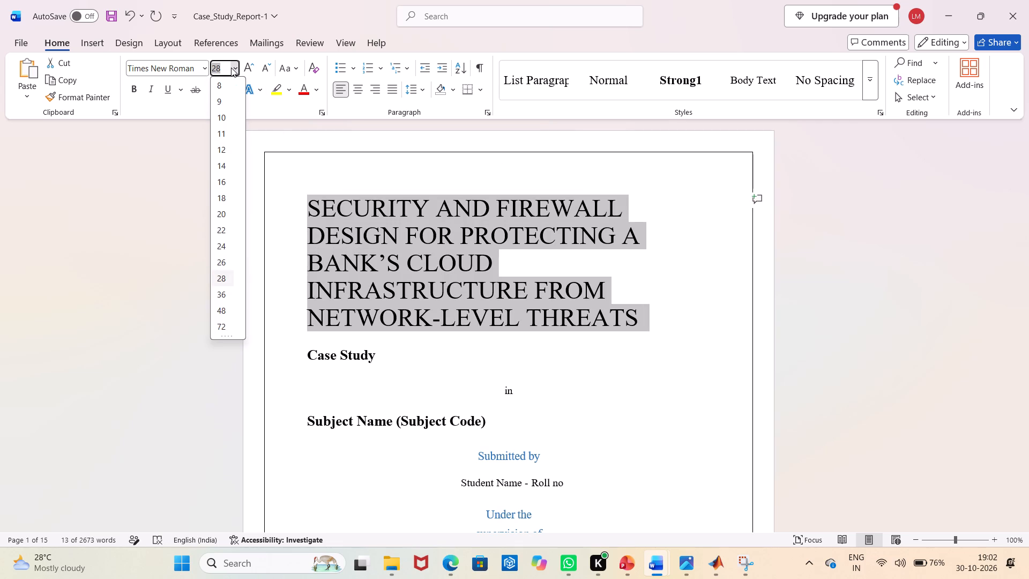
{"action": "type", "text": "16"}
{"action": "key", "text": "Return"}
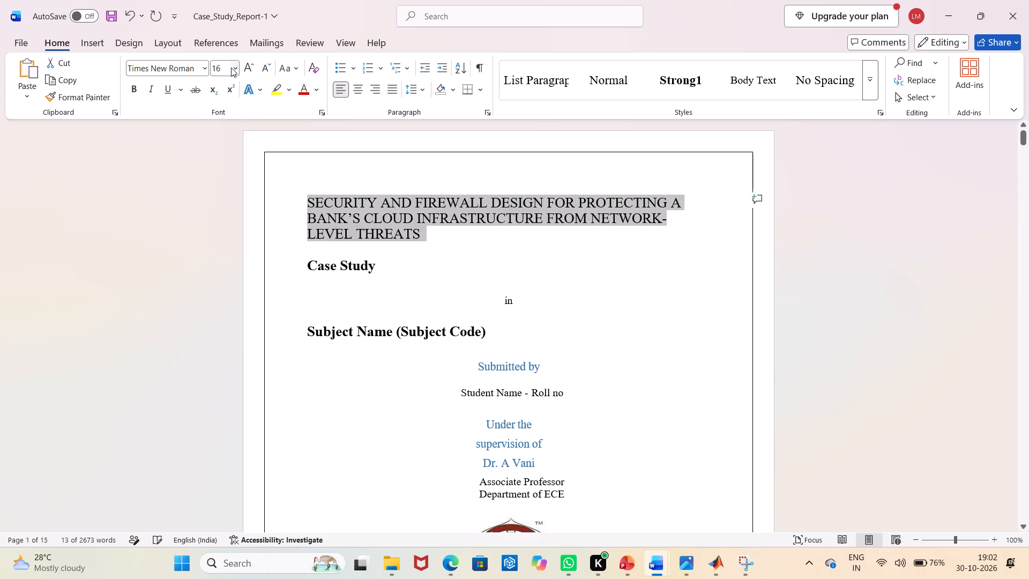
{"action": "left_click", "coordinate": [440, 256]}
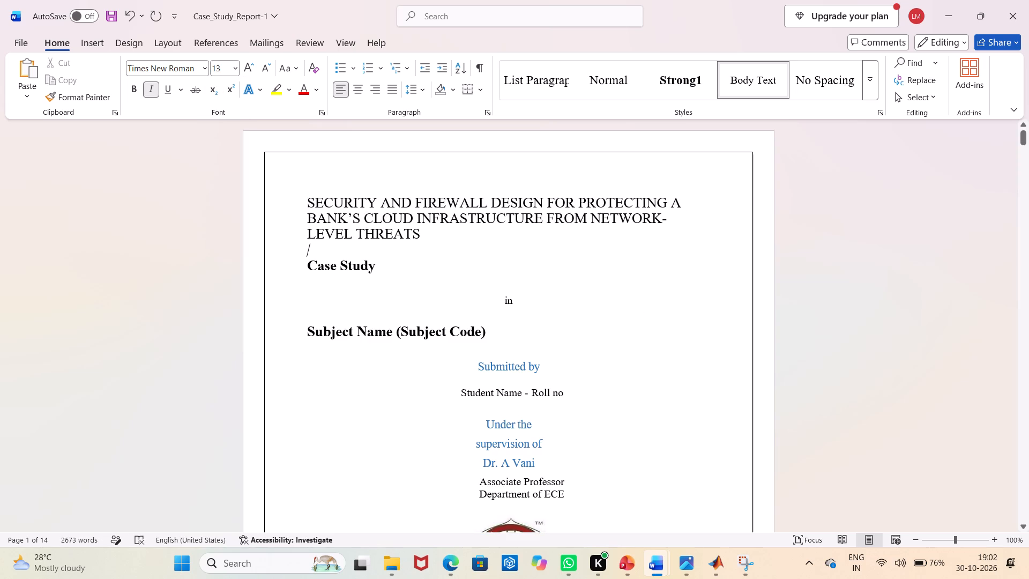
{"action": "left_click_drag", "start_coordinate": [429, 234], "coordinate": [312, 197]}
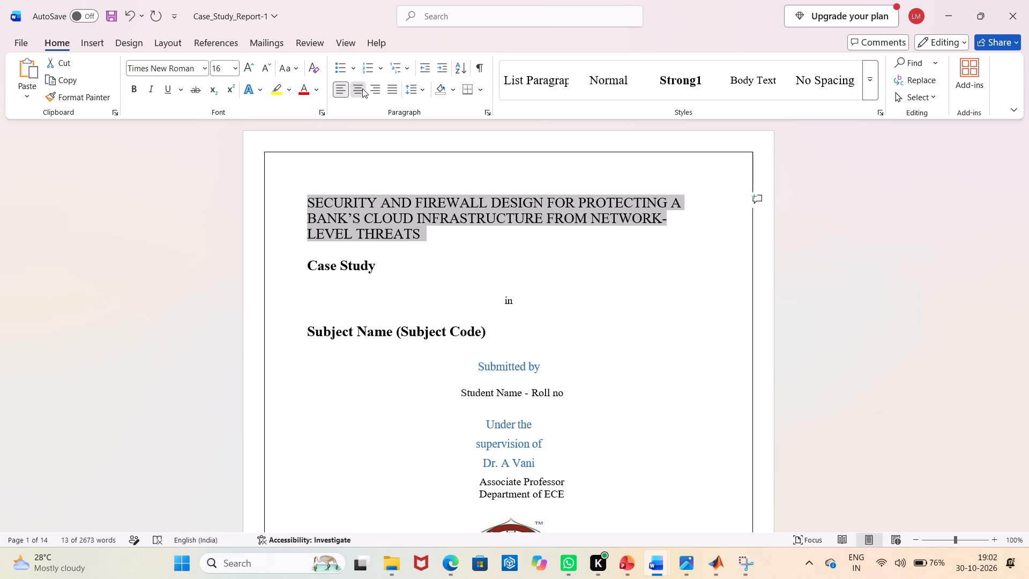
{"action": "left_click", "coordinate": [362, 88]}
{"action": "left_click", "coordinate": [514, 275]}
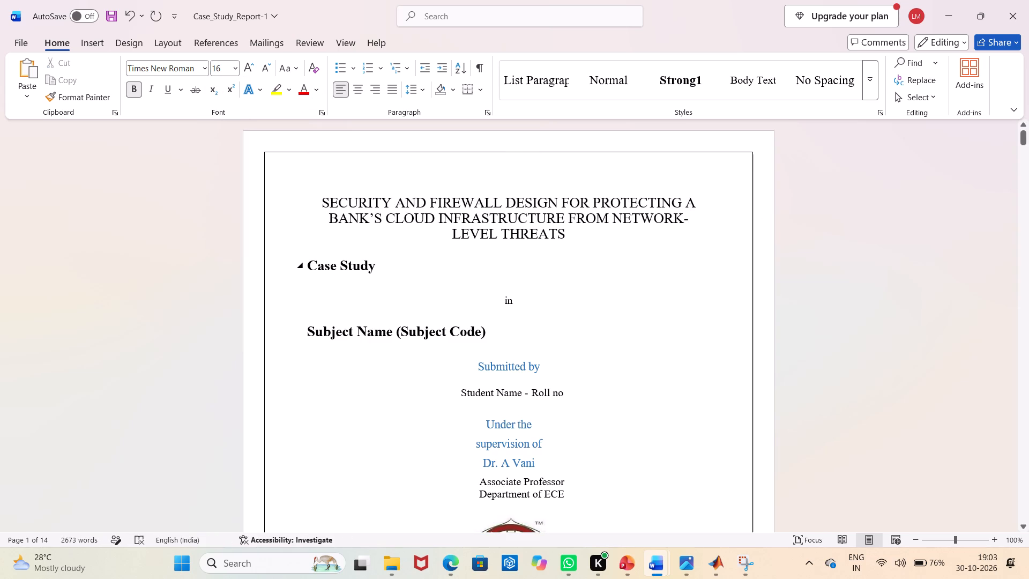
Replace the "Case Study" heading below the title with a centred, all-capitals "CASE STUDY" heading.
{"action": "left_click_drag", "start_coordinate": [401, 264], "coordinate": [311, 256]}
{"action": "left_click", "coordinate": [453, 278]}
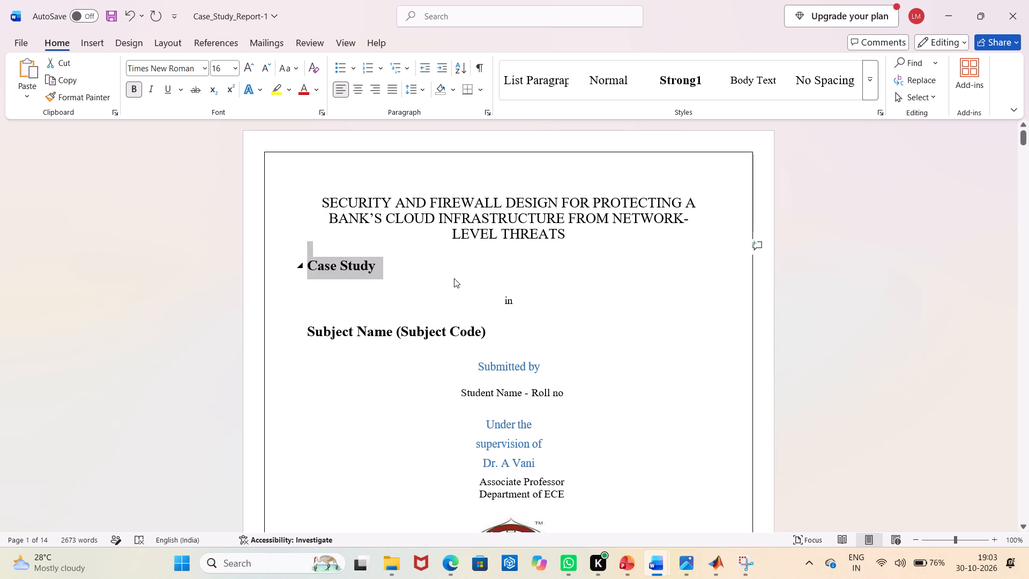
{"action": "left_click", "coordinate": [456, 266]}
{"action": "key", "text": "BackSpace"}
{"action": "key", "text": "BackSpace"}
{"action": "key", "text": "BackSpace"}
{"action": "key", "text": "BackSpace"}
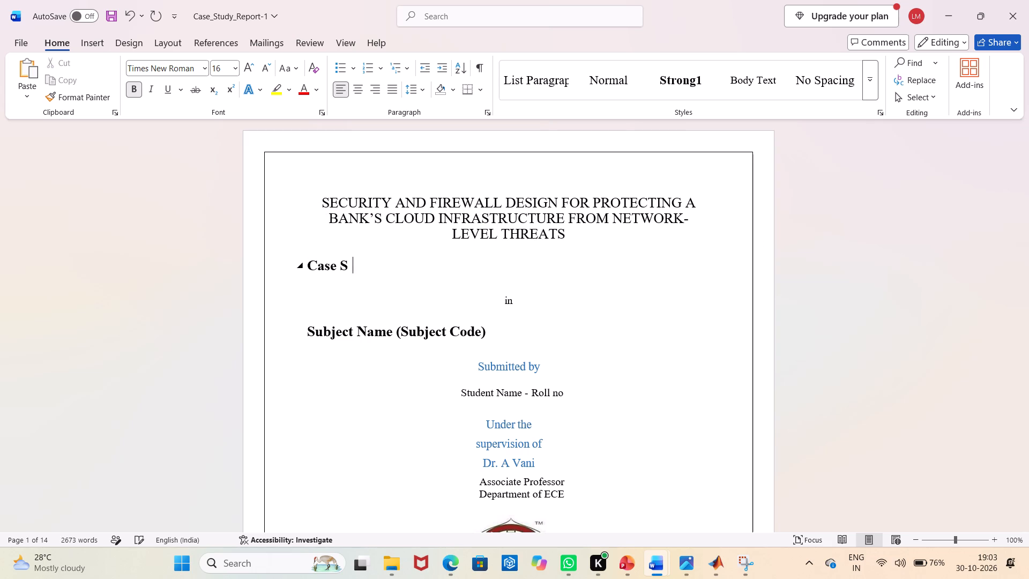
{"action": "key", "text": "BackSpace"}
{"action": "key", "text": "BackSpace"}
{"action": "key", "text": "BackSpace"}
{"action": "key", "text": "BackSpace"}
{"action": "key", "text": "BackSpace"}
{"action": "key", "text": "BackSpace"}
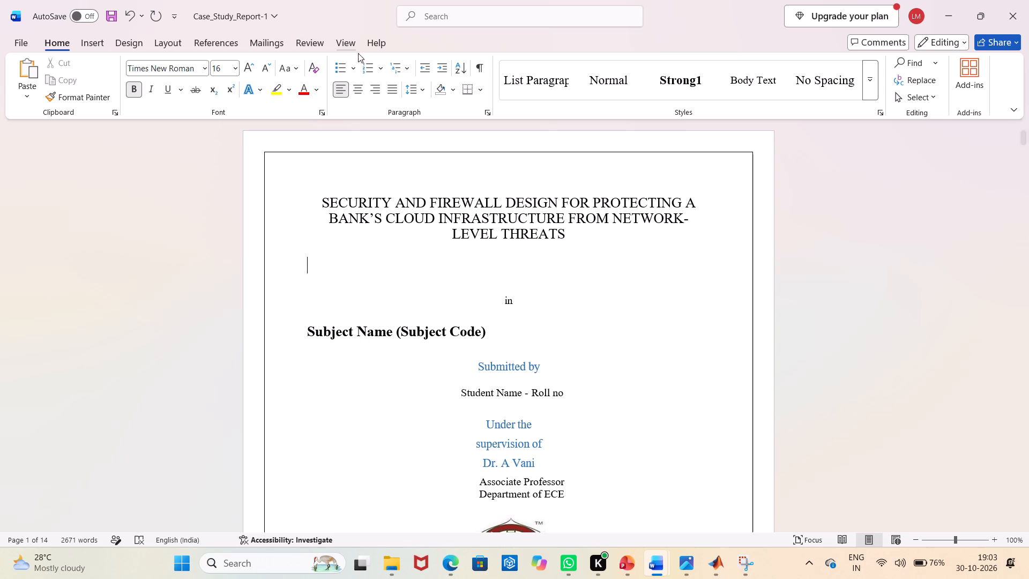
{"action": "left_click", "coordinate": [363, 88]}
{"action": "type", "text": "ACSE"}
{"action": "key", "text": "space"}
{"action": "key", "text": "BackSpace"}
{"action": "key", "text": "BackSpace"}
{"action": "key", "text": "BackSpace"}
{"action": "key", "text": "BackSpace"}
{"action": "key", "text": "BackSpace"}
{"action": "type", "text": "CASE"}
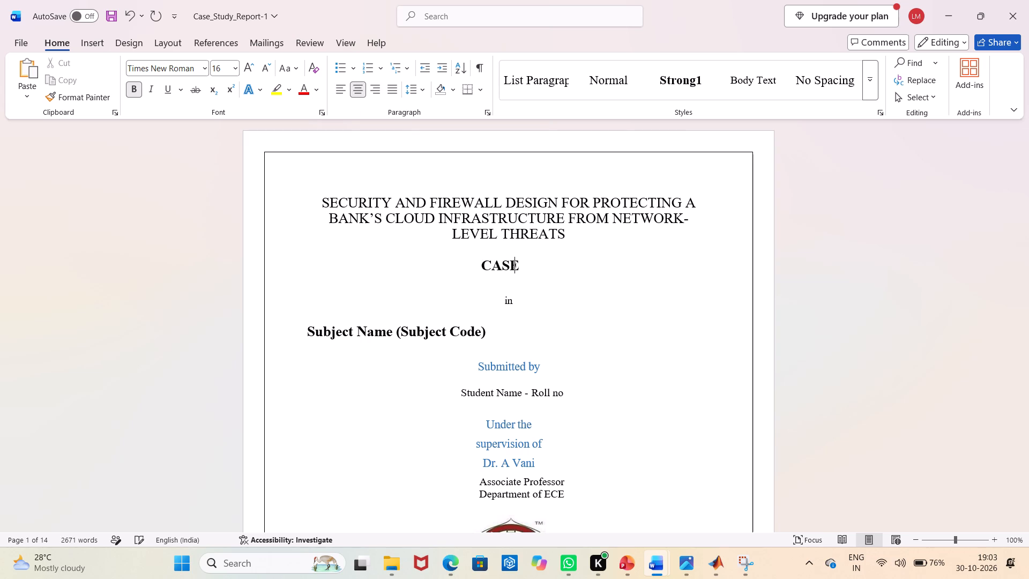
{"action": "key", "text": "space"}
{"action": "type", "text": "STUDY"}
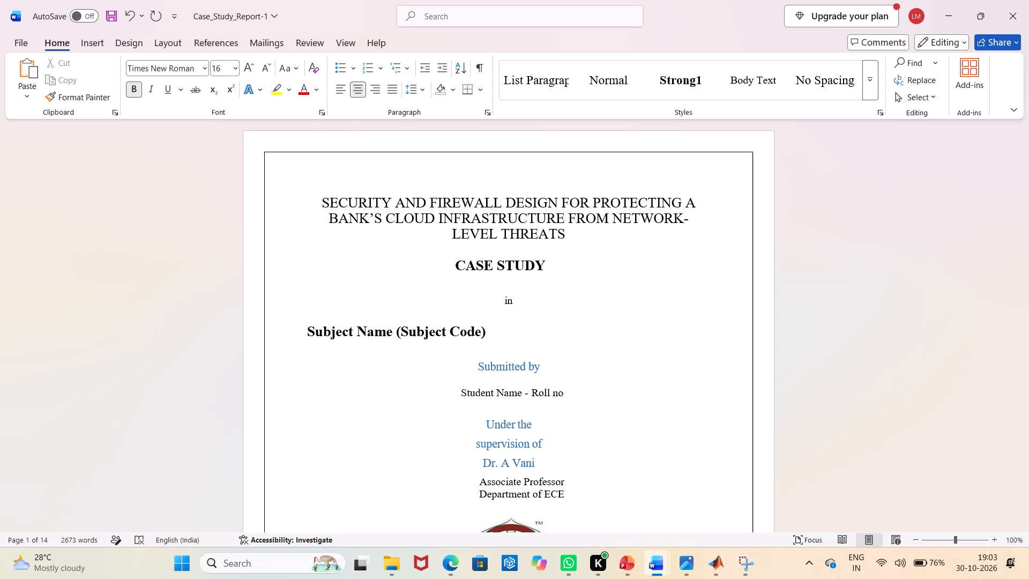
Add the lines "IN" and "CLOUD COMPUTING AND APPLICATIONS" below the CASE STUDY heading, followed by an opening square bracket.
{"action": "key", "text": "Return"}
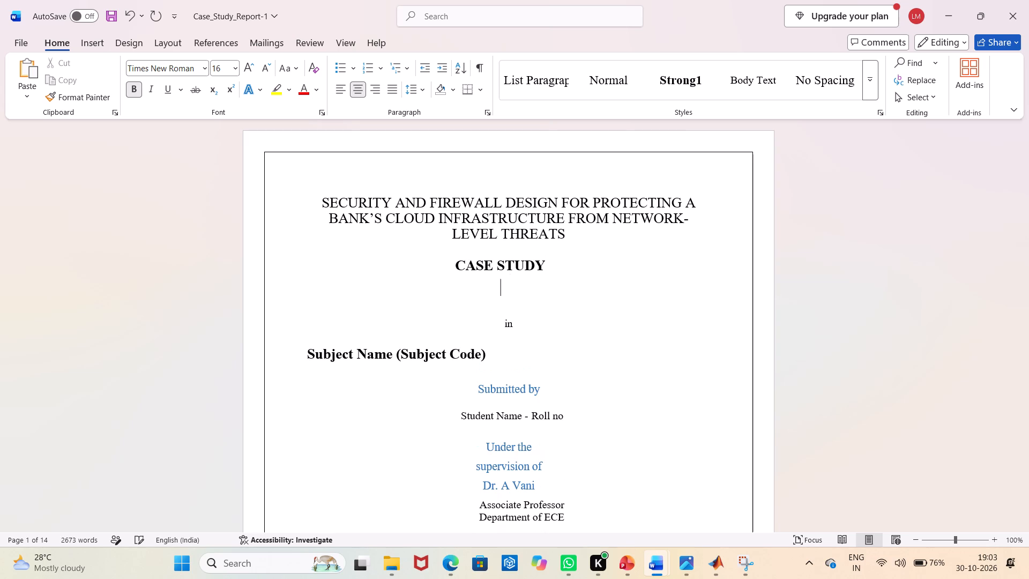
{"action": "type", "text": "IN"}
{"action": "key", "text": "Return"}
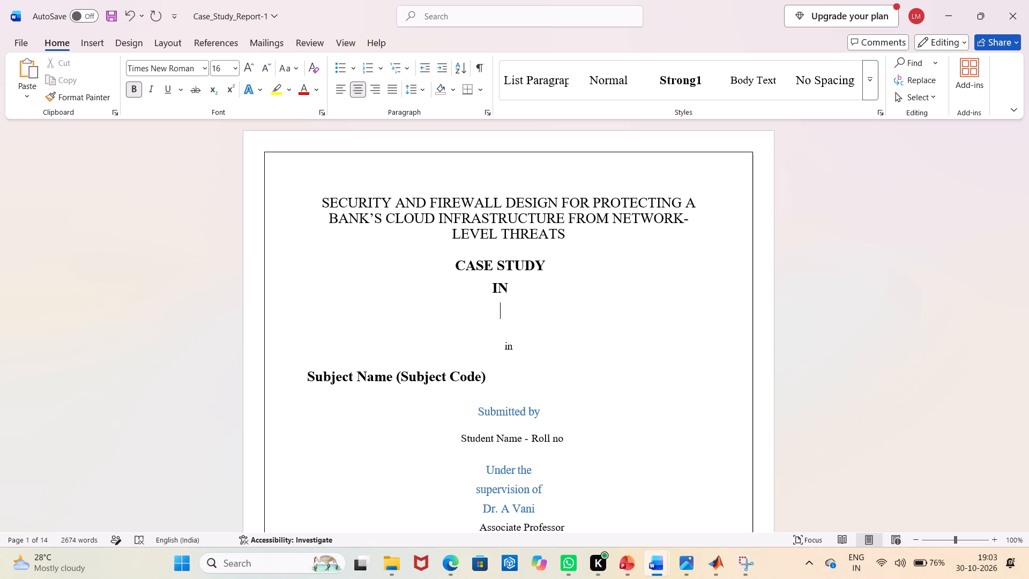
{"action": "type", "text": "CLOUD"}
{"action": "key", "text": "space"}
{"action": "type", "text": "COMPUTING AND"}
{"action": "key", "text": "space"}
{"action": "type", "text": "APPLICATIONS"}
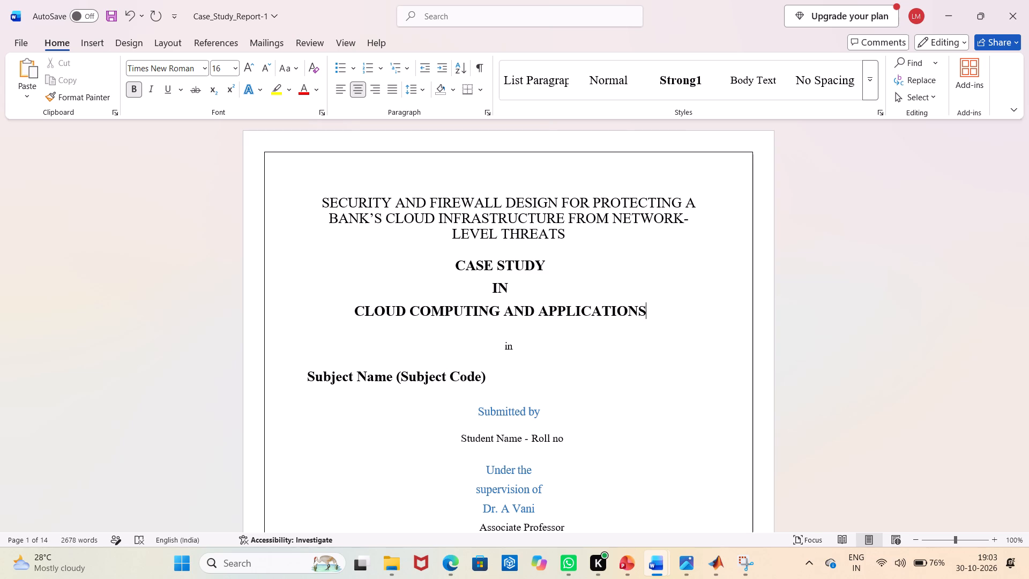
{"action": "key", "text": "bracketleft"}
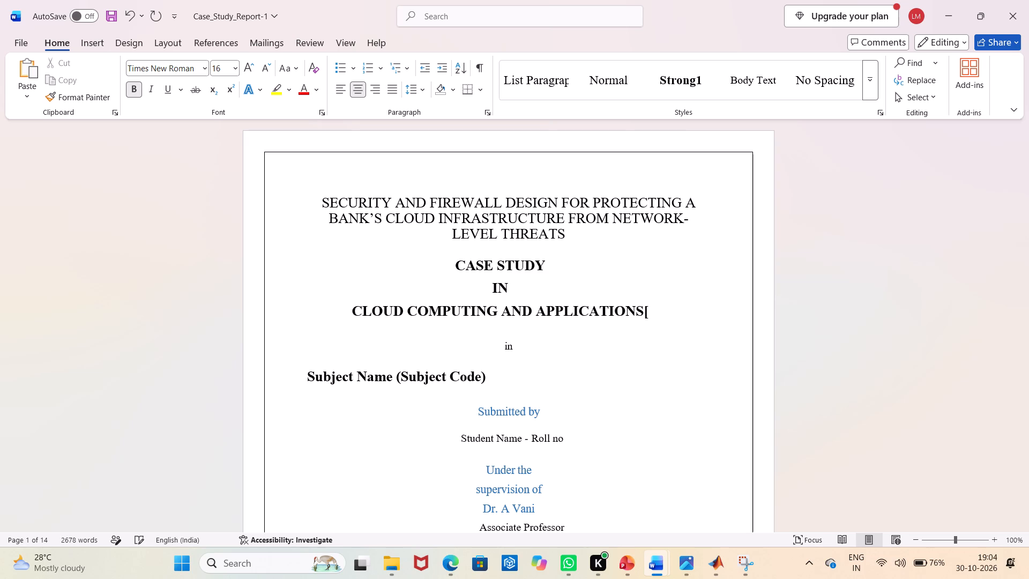
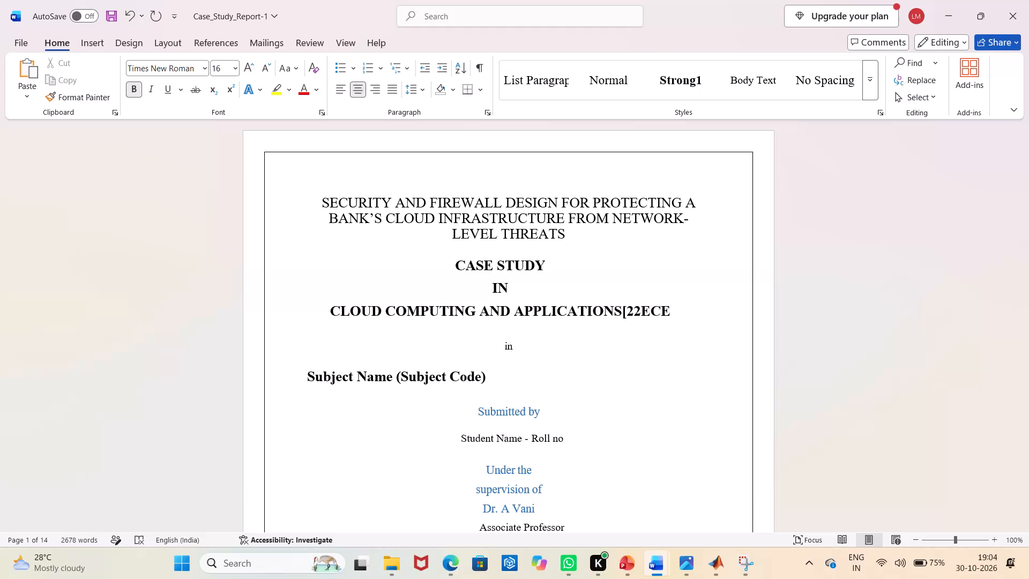
Complete the bracketed subject code after CLOUD COMPUTING AND APPLICATIONS as [22ECE12].
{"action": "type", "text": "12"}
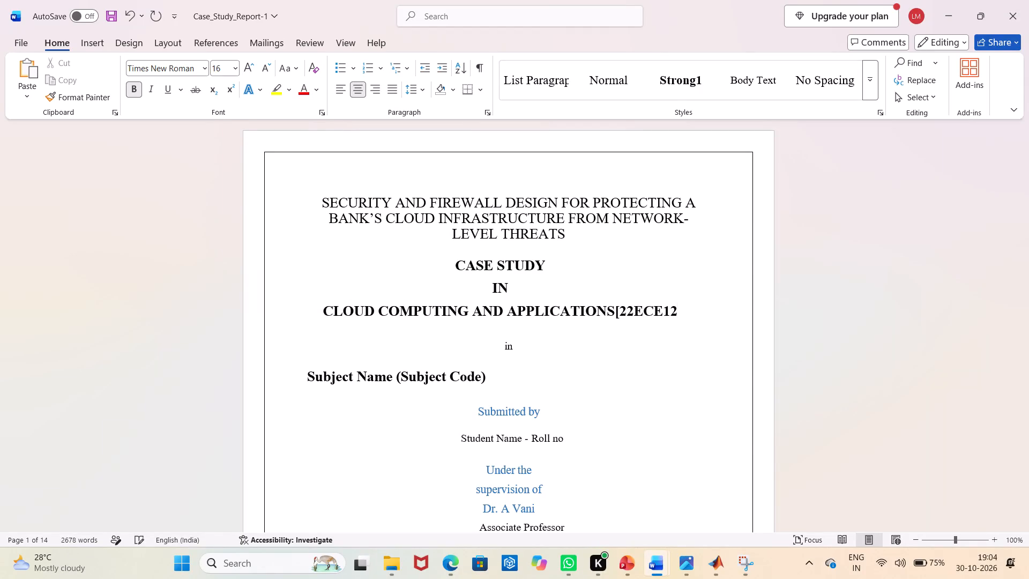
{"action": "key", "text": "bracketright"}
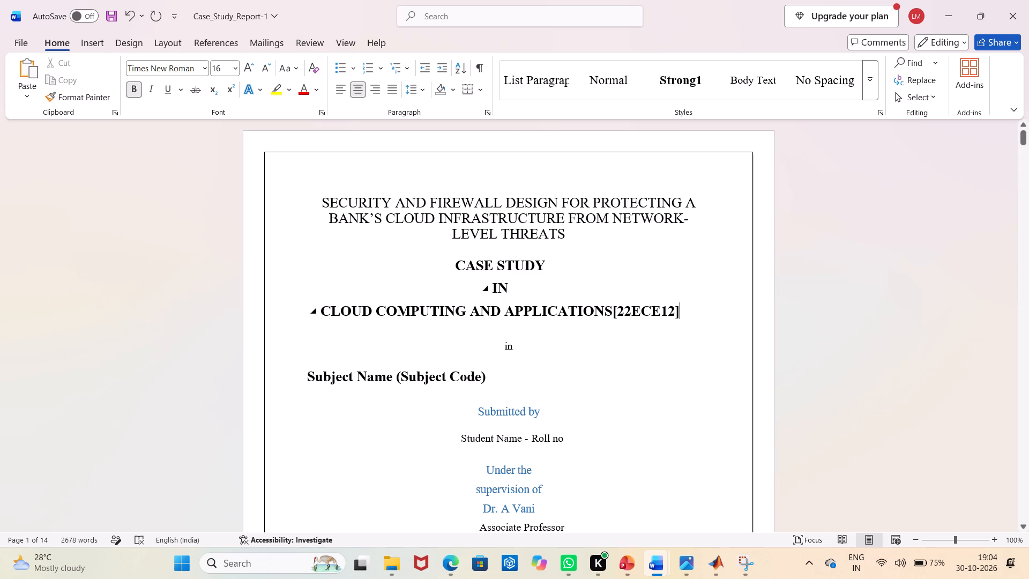
Delete the leftover placeholder lines "in" and "Subject Name (Subject Code)" below the subject heading.
{"action": "left_click_drag", "start_coordinate": [514, 382], "coordinate": [351, 340]}
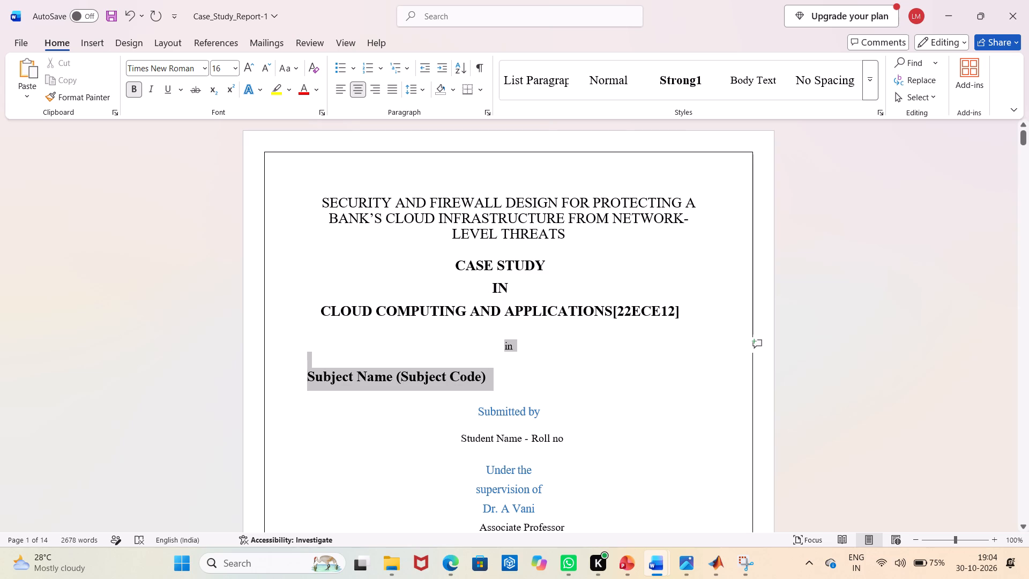
{"action": "left_click_drag", "start_coordinate": [351, 340], "coordinate": [351, 340]}
{"action": "key", "text": "BackSpace"}
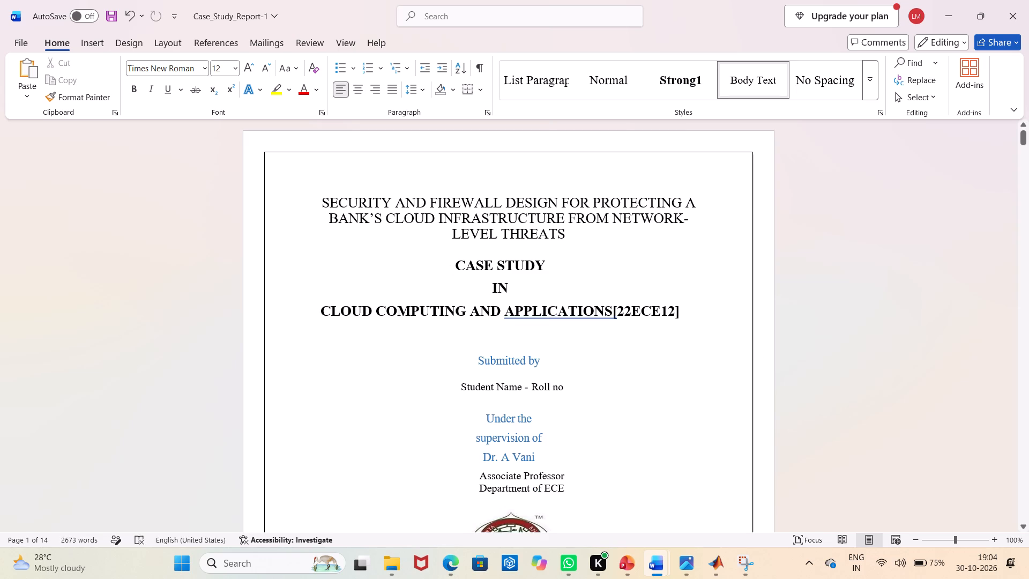
Make the three-line report title at the top of the cover page bold.
{"action": "left_click_drag", "start_coordinate": [579, 233], "coordinate": [321, 186]}
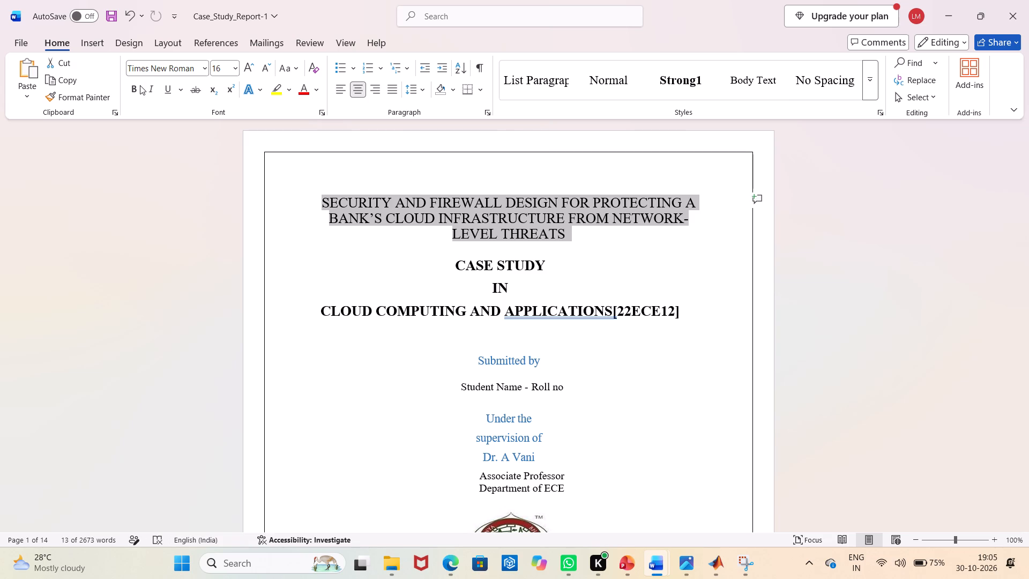
{"action": "left_click", "coordinate": [139, 85]}
{"action": "left_click", "coordinate": [596, 395]}
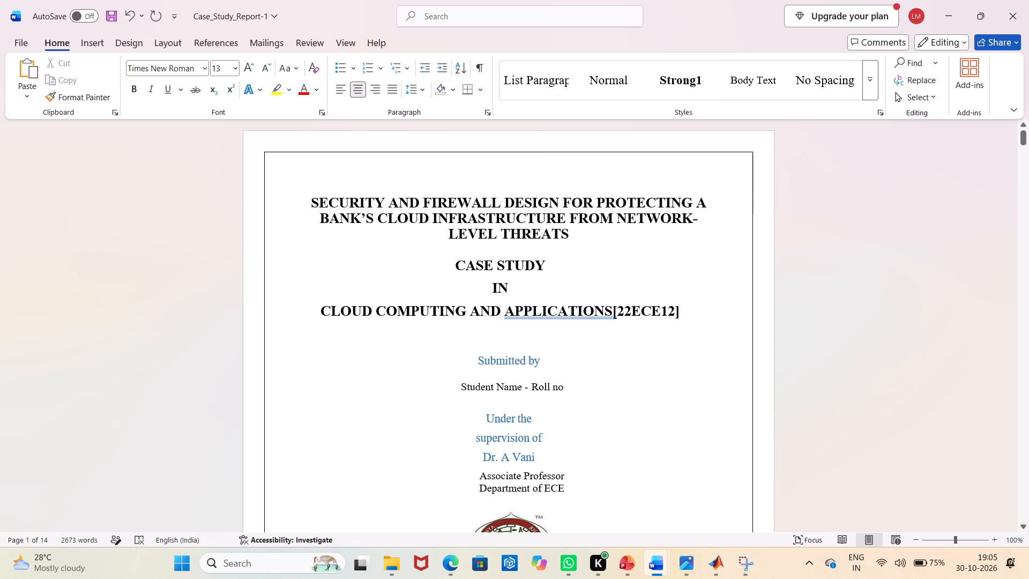
Insert a space between APPLICATIONS and the subject code [22ECE12] in the subject heading.
{"action": "left_click", "coordinate": [547, 359]}
{"action": "left_click", "coordinate": [616, 312]}
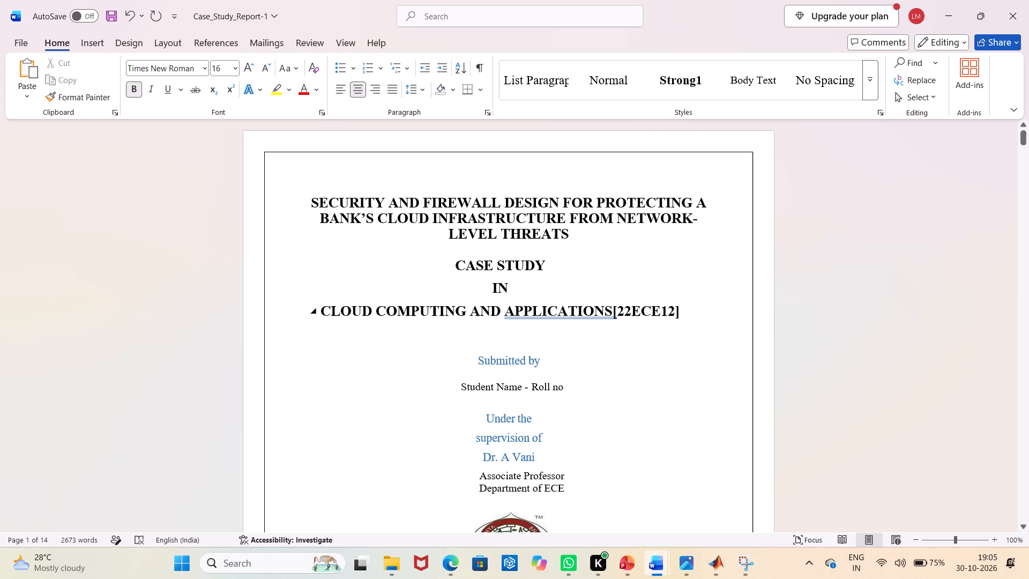
{"action": "key", "text": "Left"}
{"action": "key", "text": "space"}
Add a centred "Submitted by" line in the blank paragraph below the subject heading.
{"action": "left_click", "coordinate": [575, 353]}
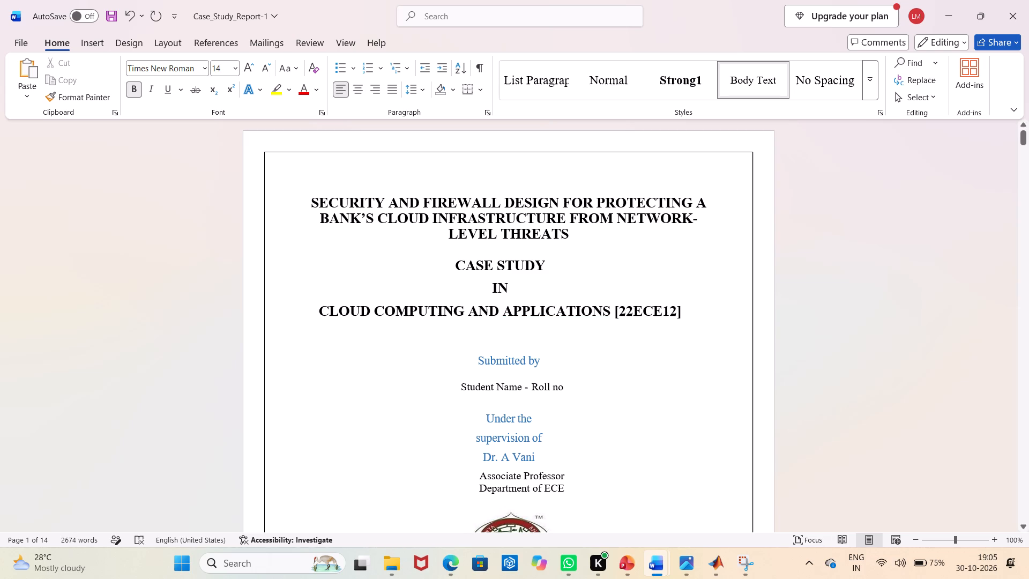
{"action": "left_click", "coordinate": [362, 92]}
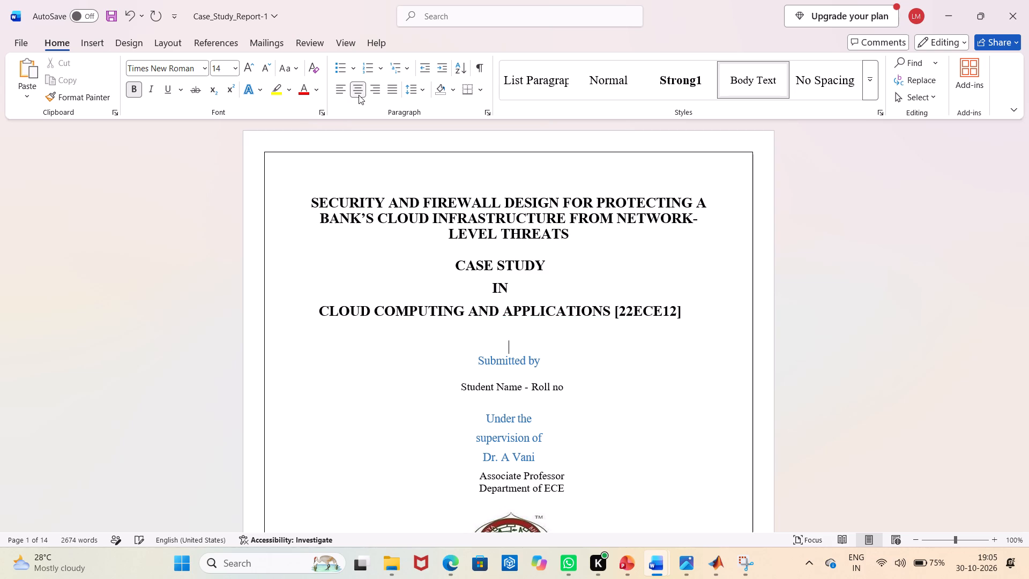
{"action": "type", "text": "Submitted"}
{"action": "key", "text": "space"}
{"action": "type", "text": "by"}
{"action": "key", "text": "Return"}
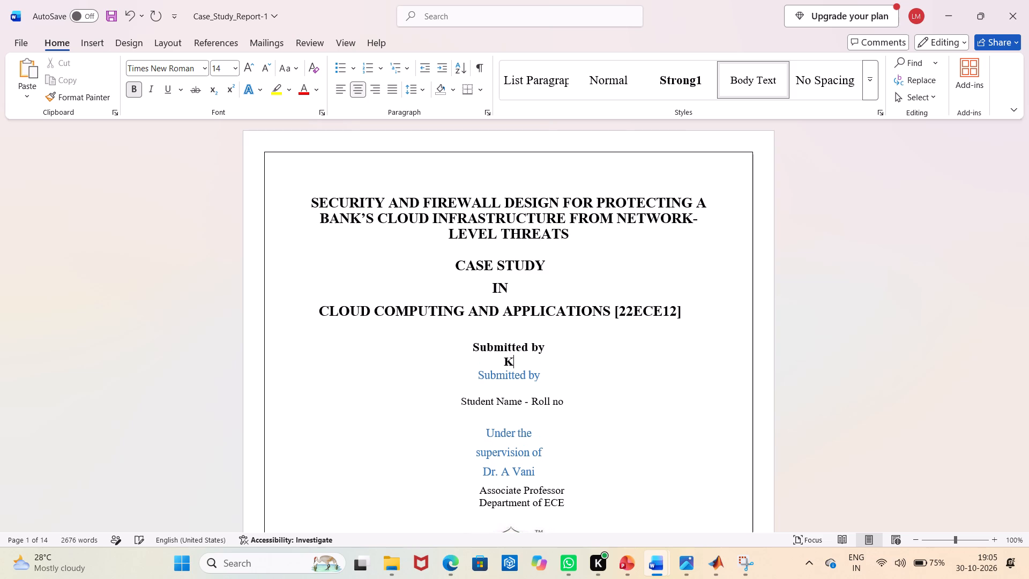
Enter the student's name in capitals on the line below the new "Submitted by", followed by a hyphen and the roll number.
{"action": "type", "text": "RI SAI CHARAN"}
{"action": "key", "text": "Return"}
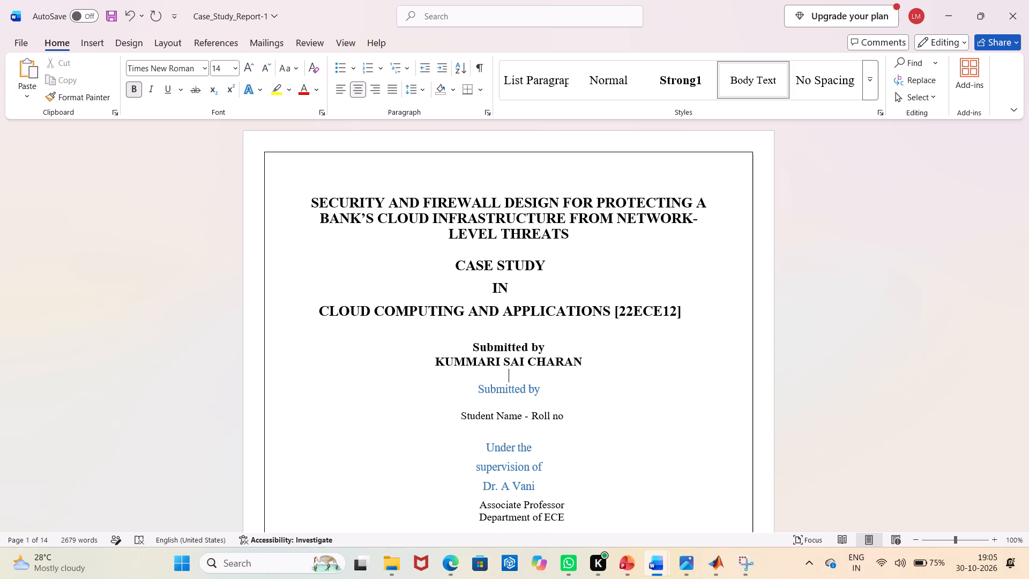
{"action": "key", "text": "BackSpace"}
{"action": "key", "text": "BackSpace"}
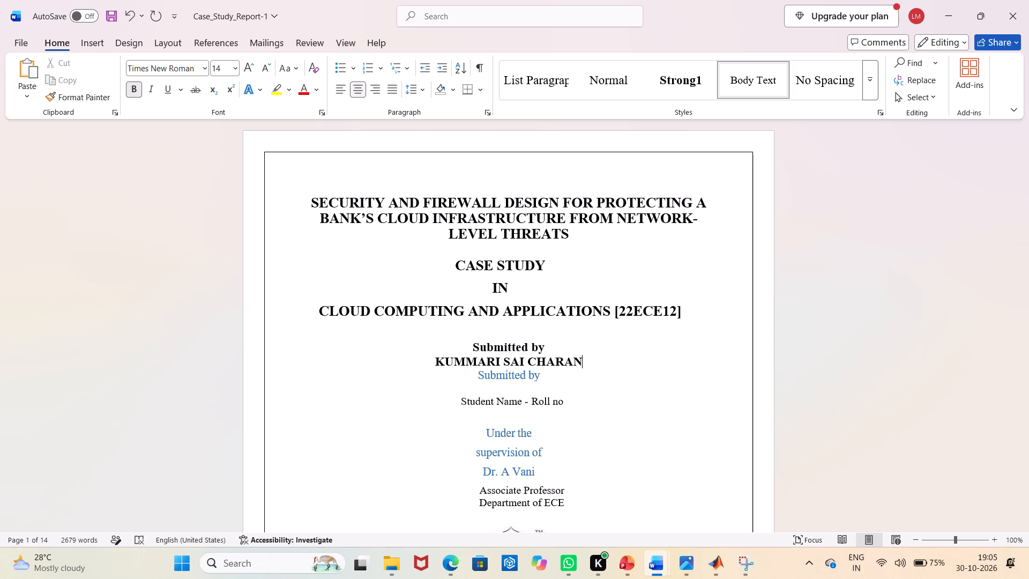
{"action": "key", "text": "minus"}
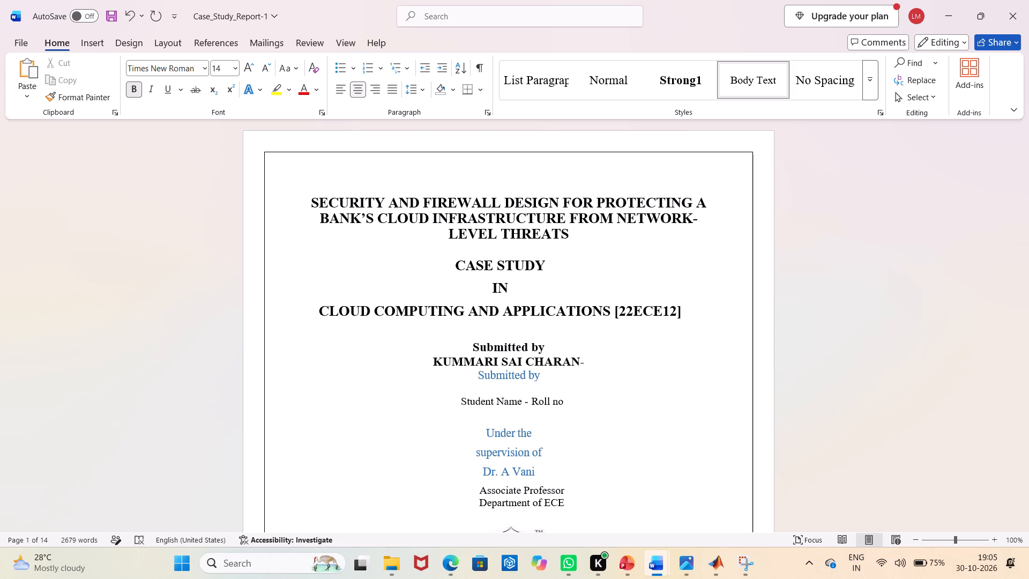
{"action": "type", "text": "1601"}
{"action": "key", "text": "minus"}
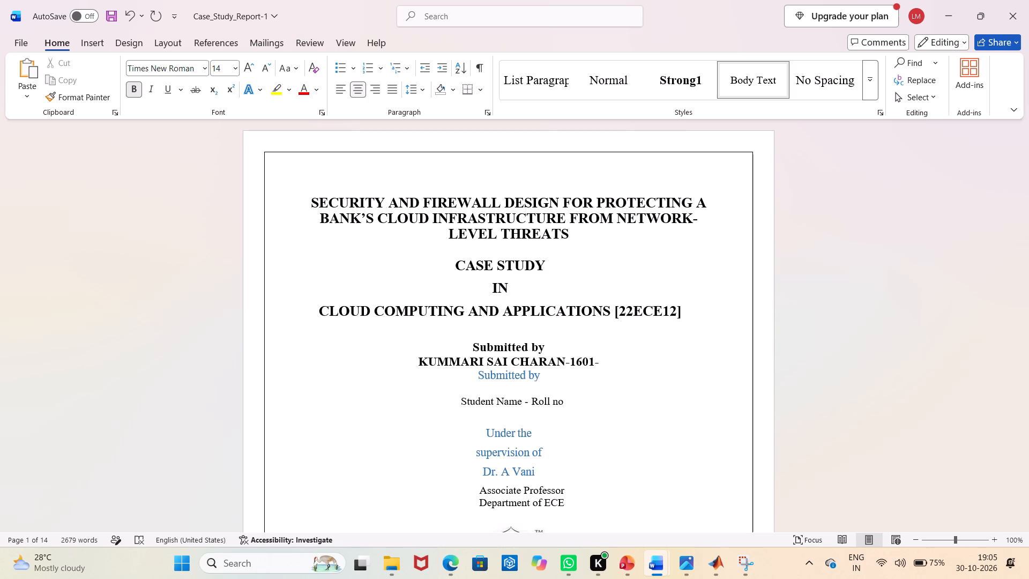
Complete the student's roll number after the student's name under "Submitted by" on the cover page.
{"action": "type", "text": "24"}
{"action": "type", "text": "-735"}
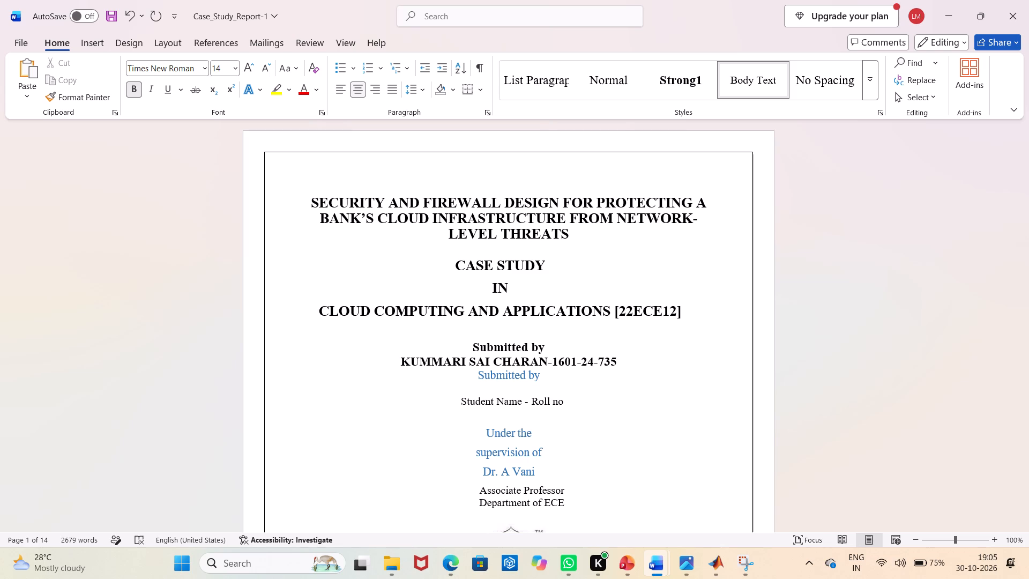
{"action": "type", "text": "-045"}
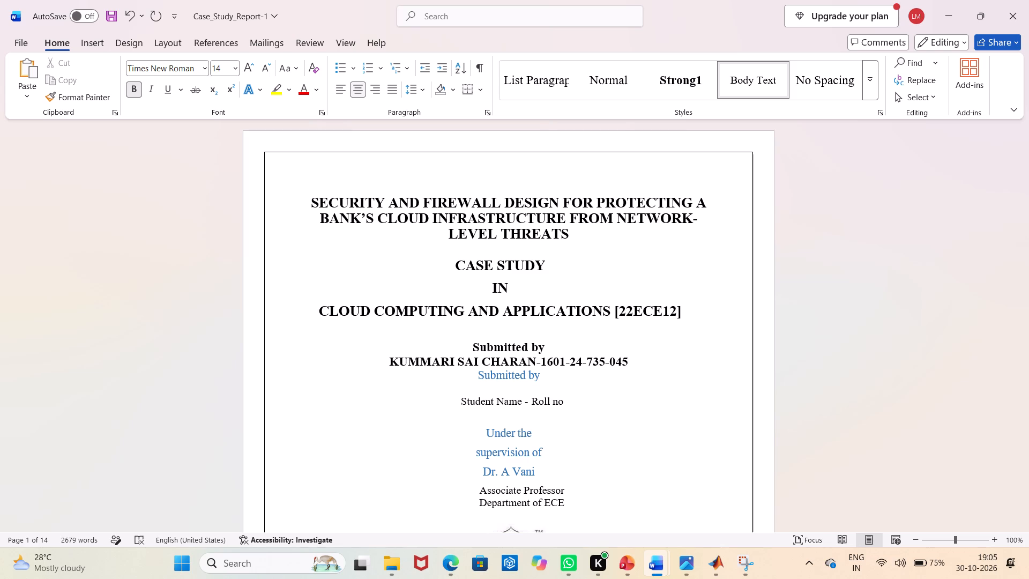
Add the bold, centred line "Under the supervision of" below the student's name and roll number.
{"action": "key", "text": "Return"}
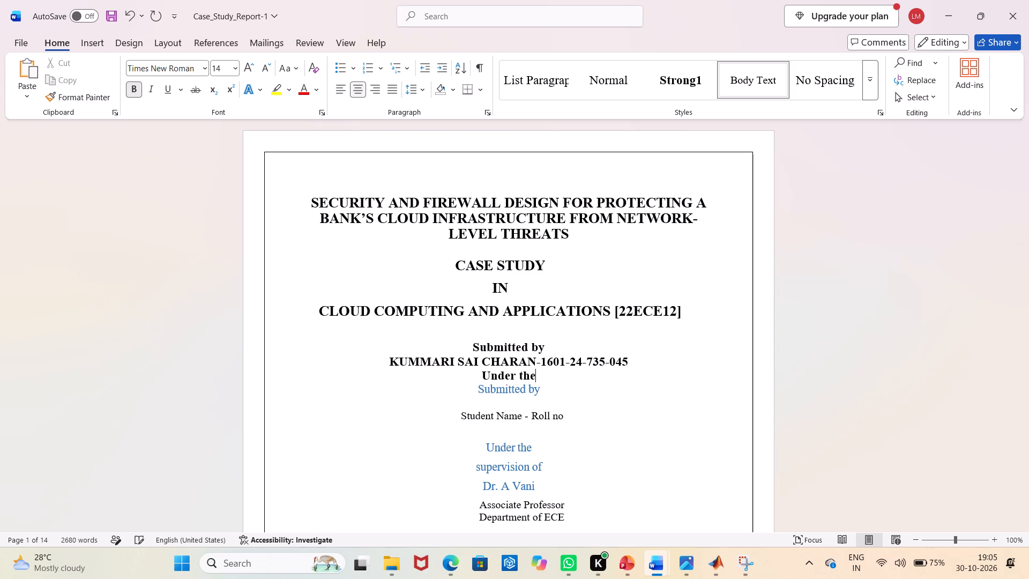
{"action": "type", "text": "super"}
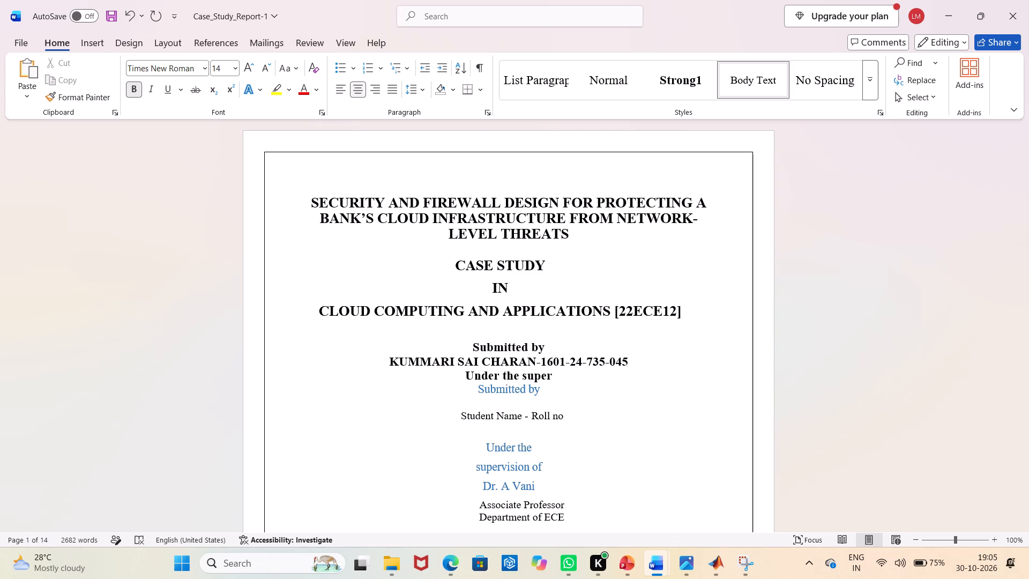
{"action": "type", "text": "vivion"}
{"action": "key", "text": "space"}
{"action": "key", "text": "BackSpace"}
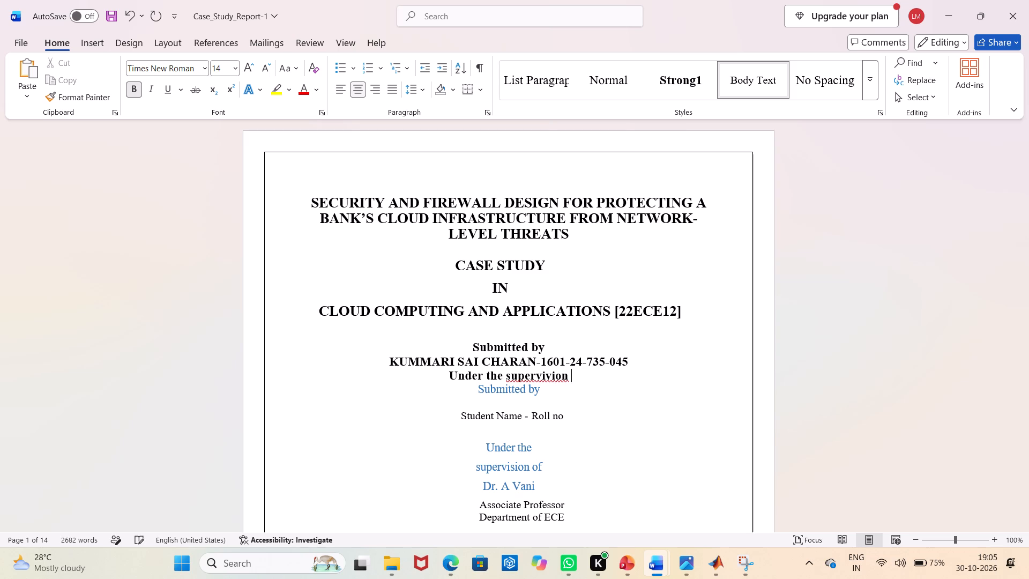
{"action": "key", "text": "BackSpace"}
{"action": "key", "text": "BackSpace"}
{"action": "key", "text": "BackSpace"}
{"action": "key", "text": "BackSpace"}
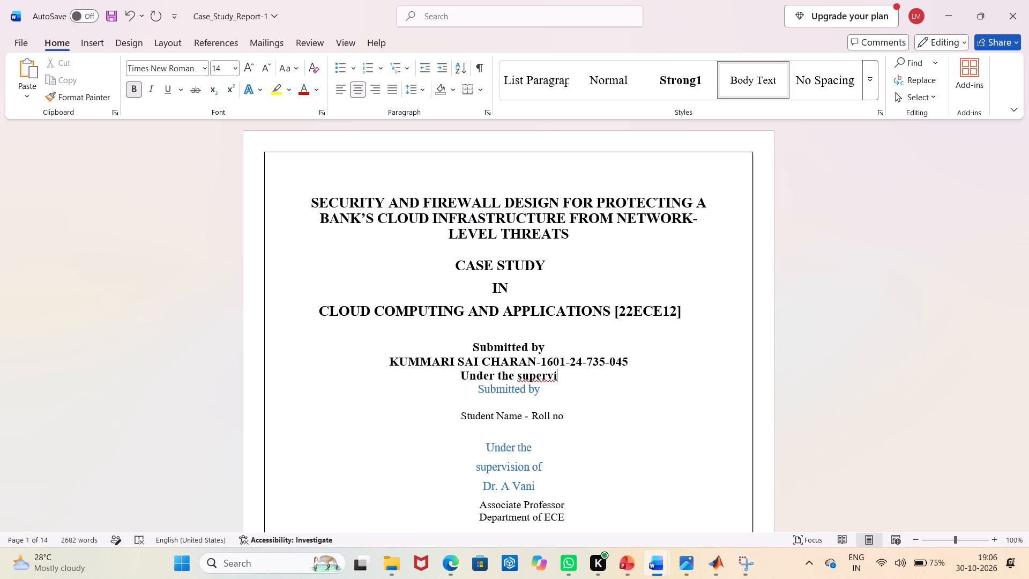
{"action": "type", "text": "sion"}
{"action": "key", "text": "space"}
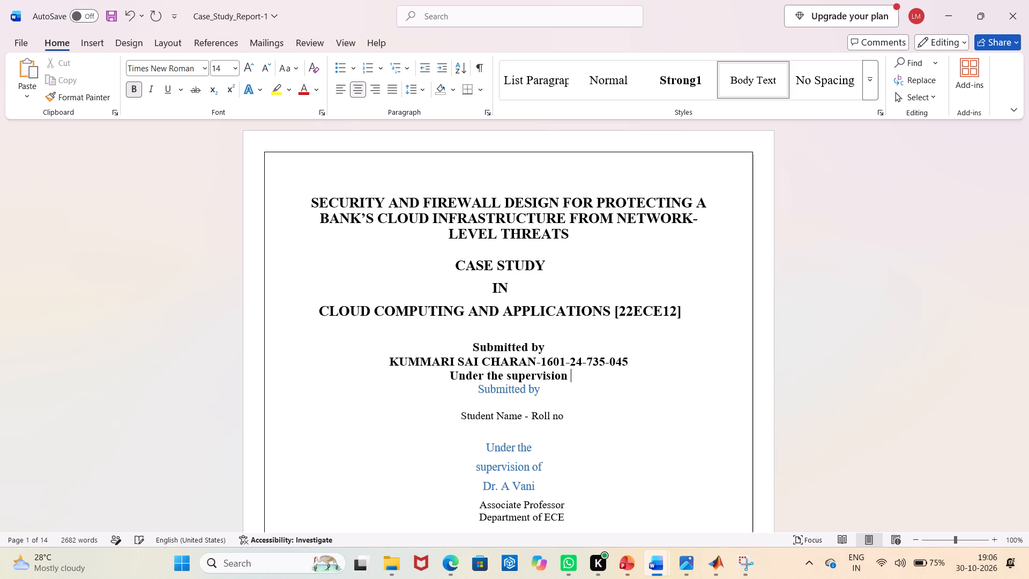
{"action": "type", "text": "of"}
Enter the supervisor's name with the title "Dr." on a new line below "Under the supervision of".
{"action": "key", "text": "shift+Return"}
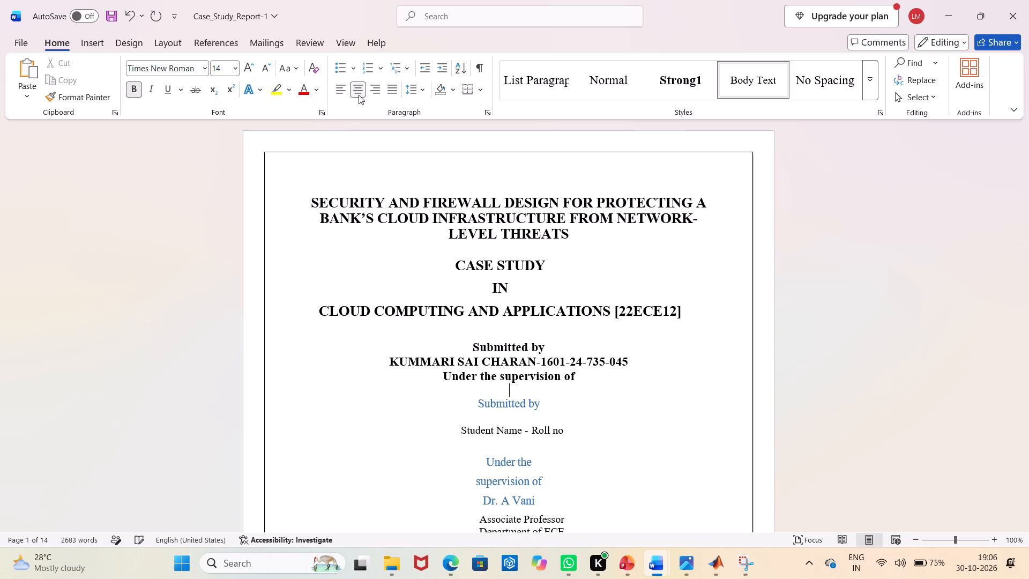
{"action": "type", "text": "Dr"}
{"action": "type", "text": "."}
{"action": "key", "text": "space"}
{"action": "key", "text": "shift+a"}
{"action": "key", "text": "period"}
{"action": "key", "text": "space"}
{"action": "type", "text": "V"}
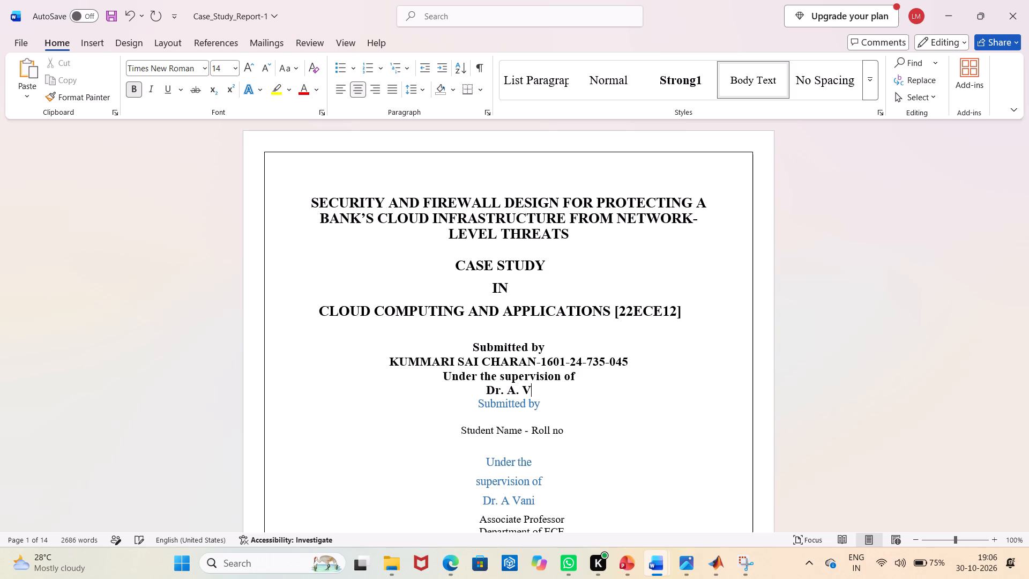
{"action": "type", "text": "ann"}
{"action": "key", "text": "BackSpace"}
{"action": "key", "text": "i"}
Add the line "Associate Professor" below the supervisor's name.
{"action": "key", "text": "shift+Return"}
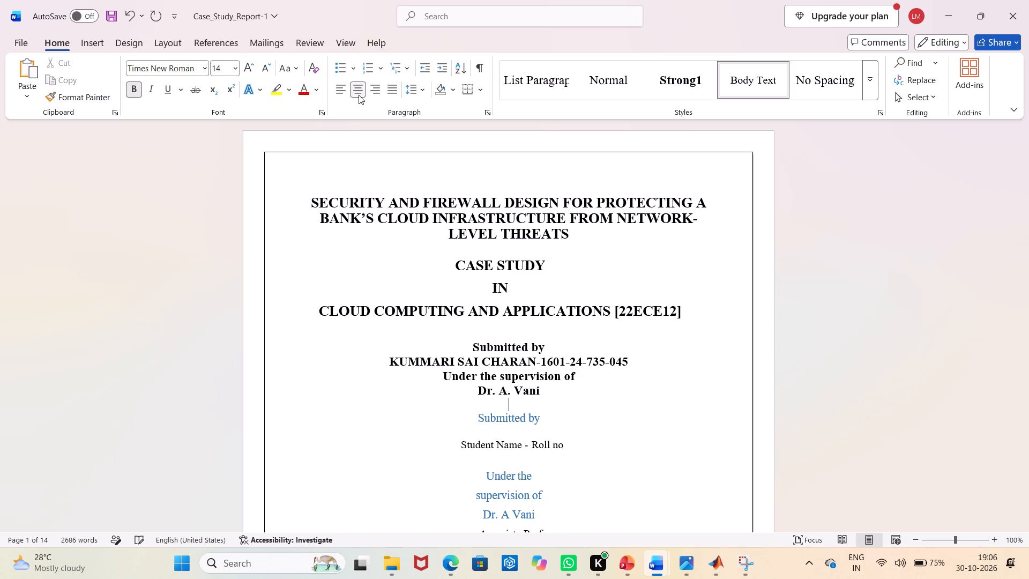
{"action": "scroll", "coordinate": [357, 119], "scroll_direction": "down", "scroll_amount": 1}
{"action": "scroll", "coordinate": [391, 153], "scroll_direction": "down", "scroll_amount": 1}
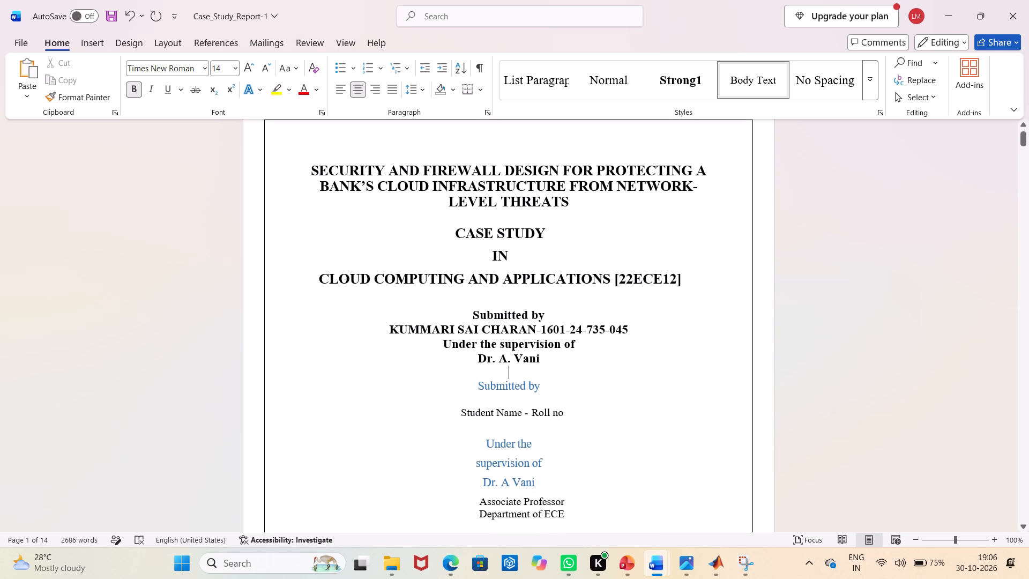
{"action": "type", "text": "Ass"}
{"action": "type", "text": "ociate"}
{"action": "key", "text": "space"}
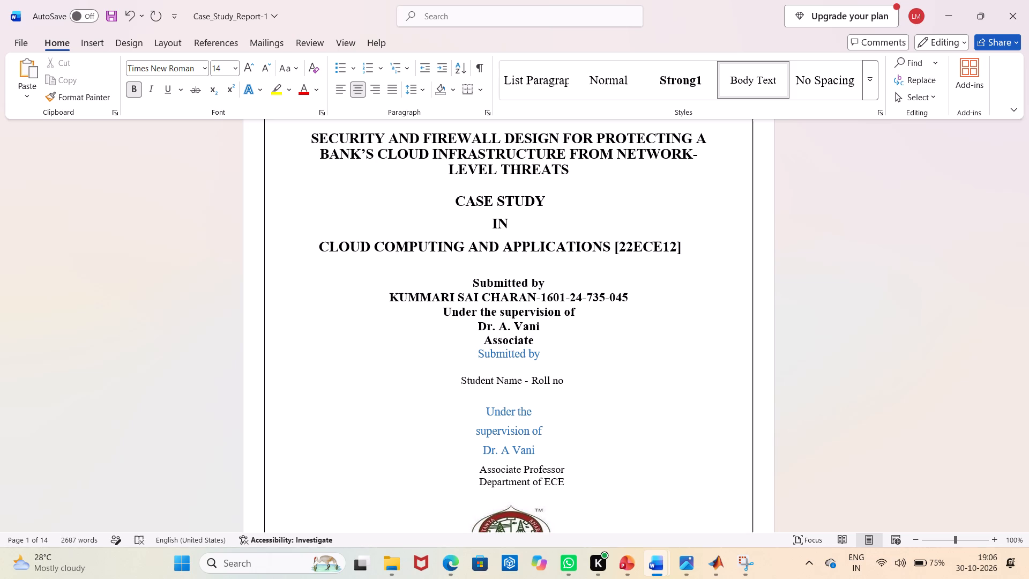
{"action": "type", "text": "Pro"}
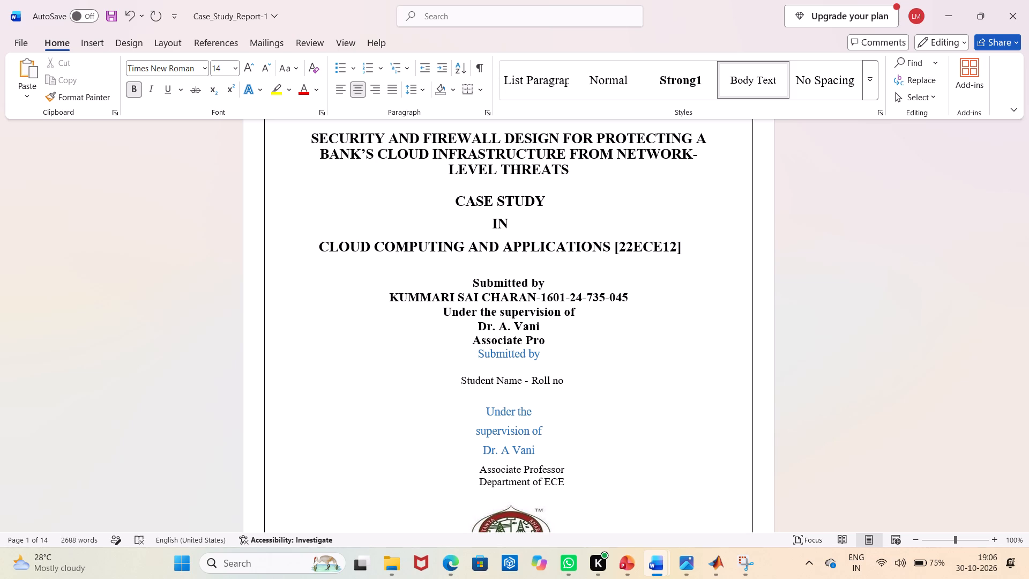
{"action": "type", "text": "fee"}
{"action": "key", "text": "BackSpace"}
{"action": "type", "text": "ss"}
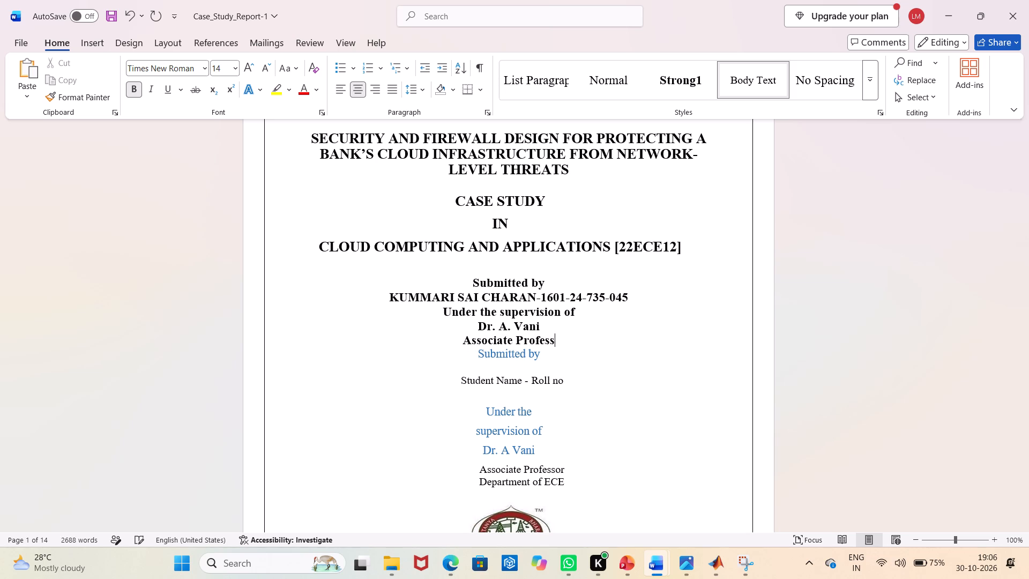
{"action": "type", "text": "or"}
Add the line "Department of ECE" below "Associate Professor".
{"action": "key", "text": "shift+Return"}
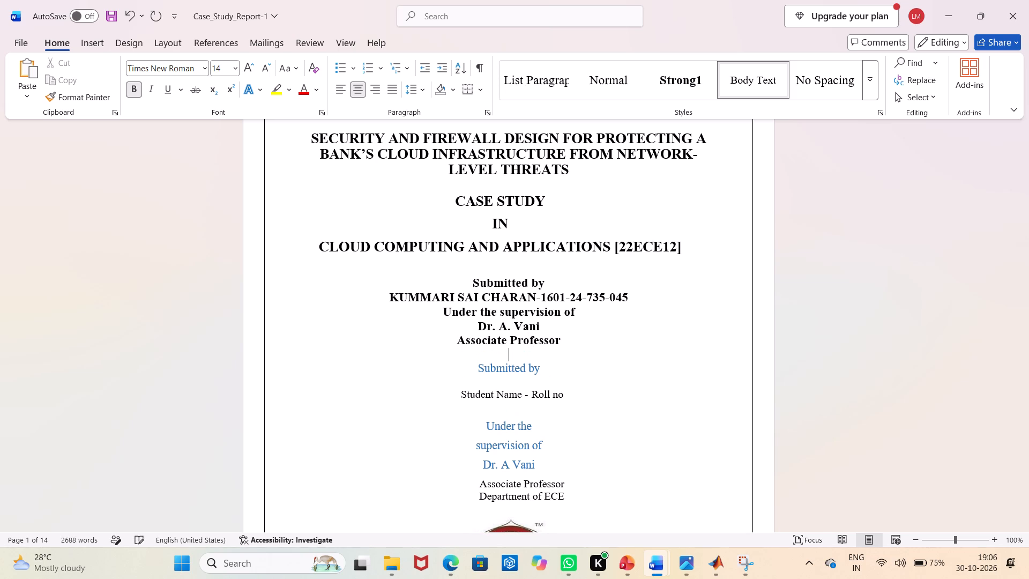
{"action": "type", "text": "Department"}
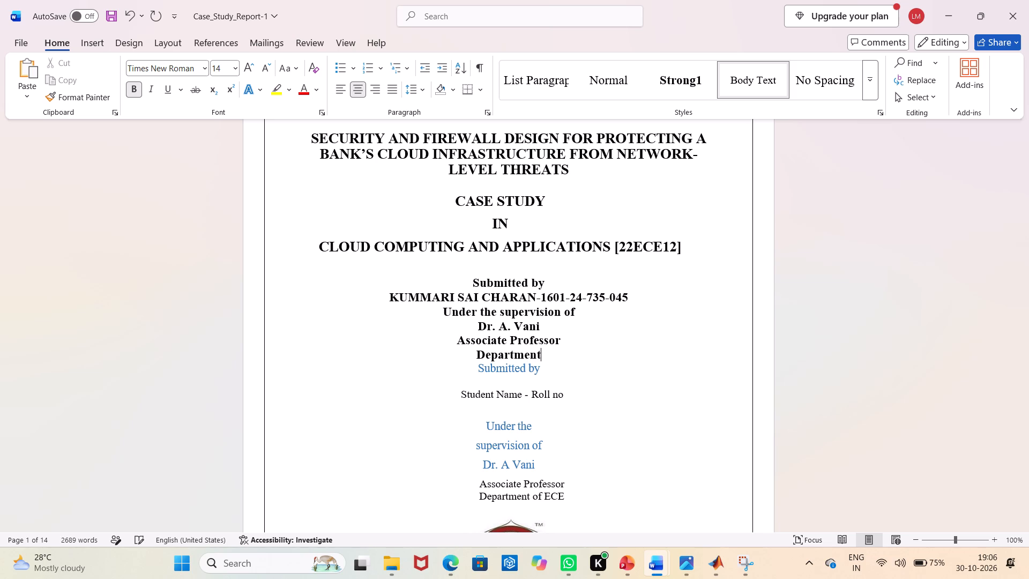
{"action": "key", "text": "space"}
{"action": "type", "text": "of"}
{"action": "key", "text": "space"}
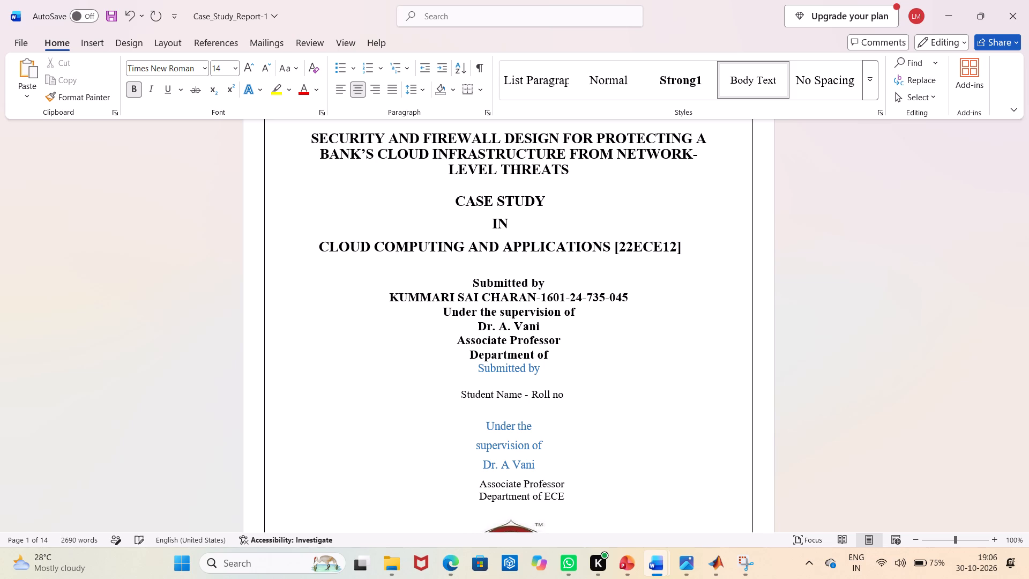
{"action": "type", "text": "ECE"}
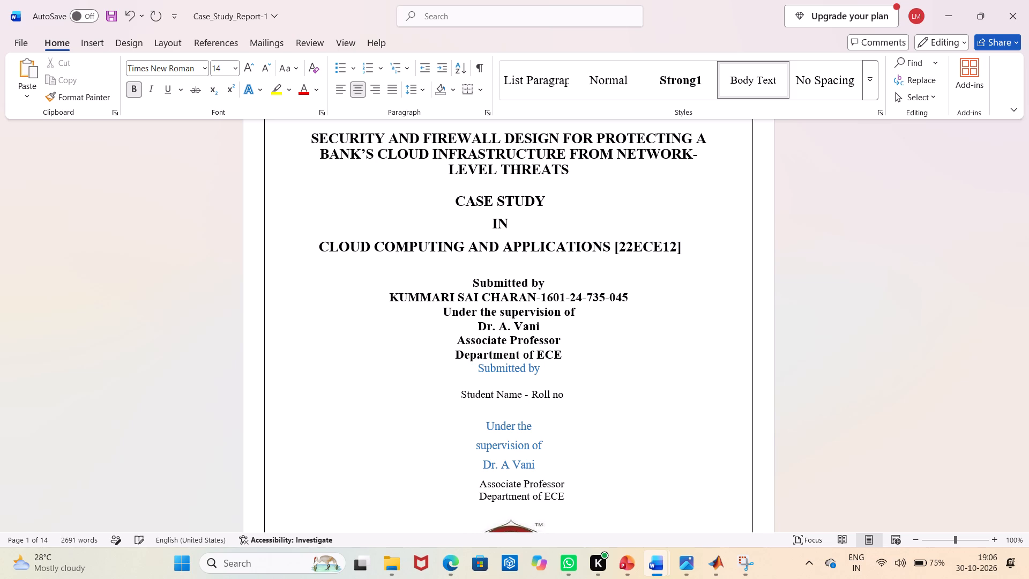
Delete the old template lines between the new "Department of ECE" line and the logo, from the blue "Submitted by" to the template's "Department of ECE".
{"action": "scroll", "coordinate": [452, 305], "scroll_direction": "down", "scroll_amount": 2}
{"action": "left_click_drag", "start_coordinate": [579, 441], "coordinate": [523, 376]}
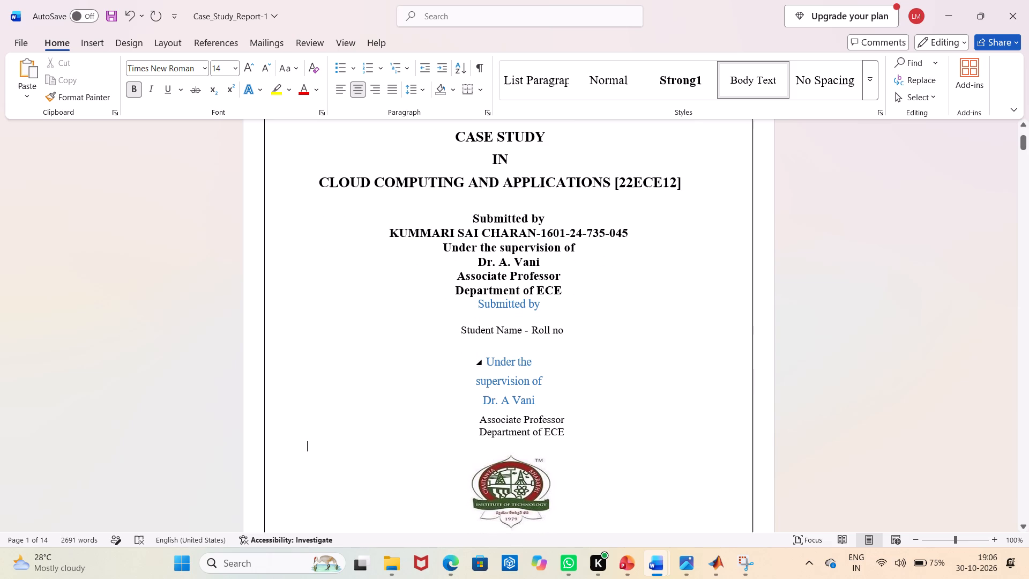
{"action": "left_click_drag", "start_coordinate": [523, 376], "coordinate": [473, 300]}
{"action": "key", "text": "BackSpace"}
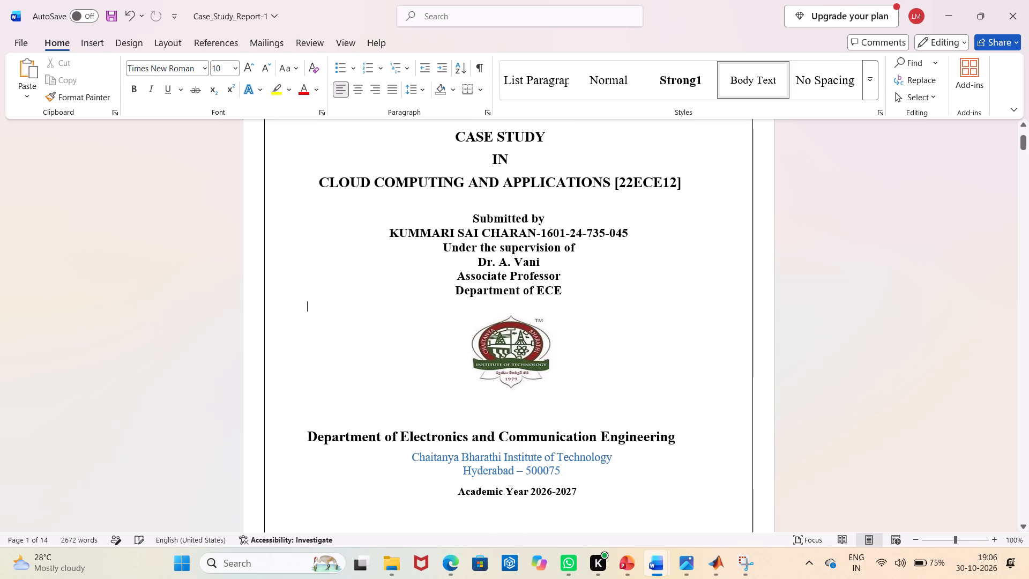
Enlarge the institute logo slightly from its lower corner.
{"action": "left_click", "coordinate": [528, 358]}
{"action": "left_click_drag", "start_coordinate": [557, 394], "coordinate": [570, 405]}
Add the line "Department of Electronics and Communication Engineering" directly below the institute logo, above the template's department heading.
{"action": "scroll", "coordinate": [587, 433], "scroll_direction": "down", "scroll_amount": 2}
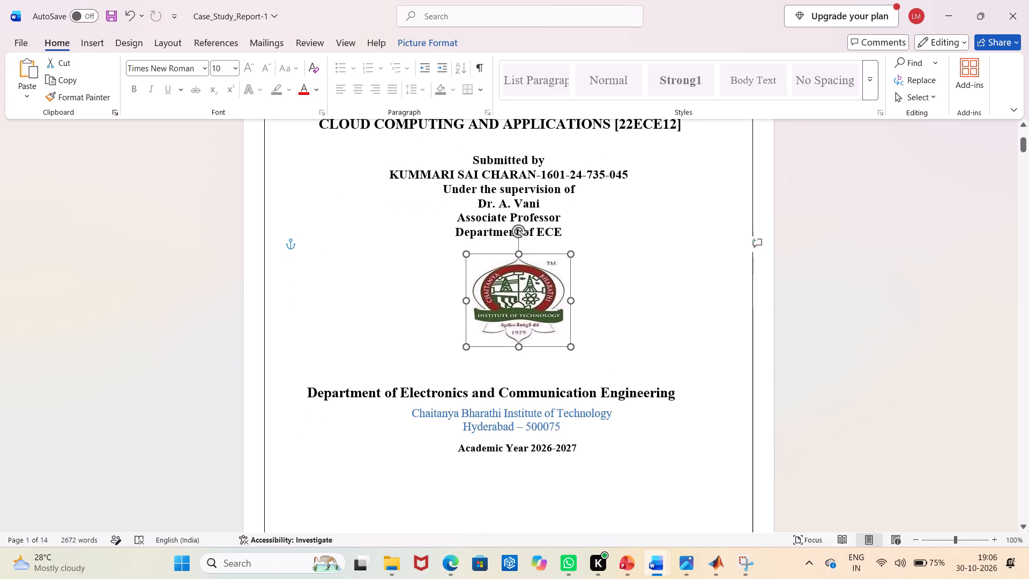
{"action": "scroll", "coordinate": [587, 429], "scroll_direction": "down", "scroll_amount": 1}
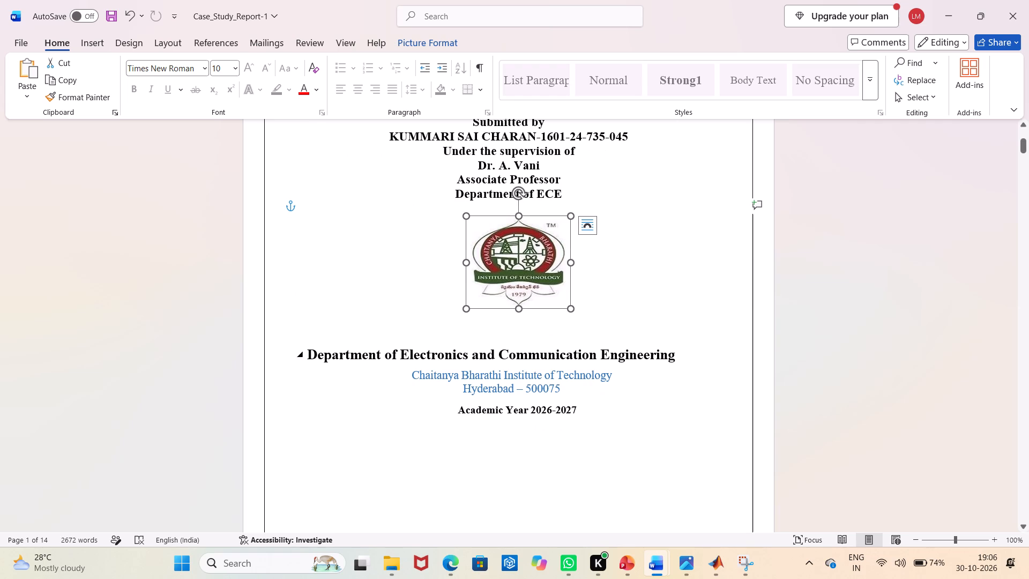
{"action": "left_click", "coordinate": [598, 305]}
{"action": "left_click", "coordinate": [596, 315]}
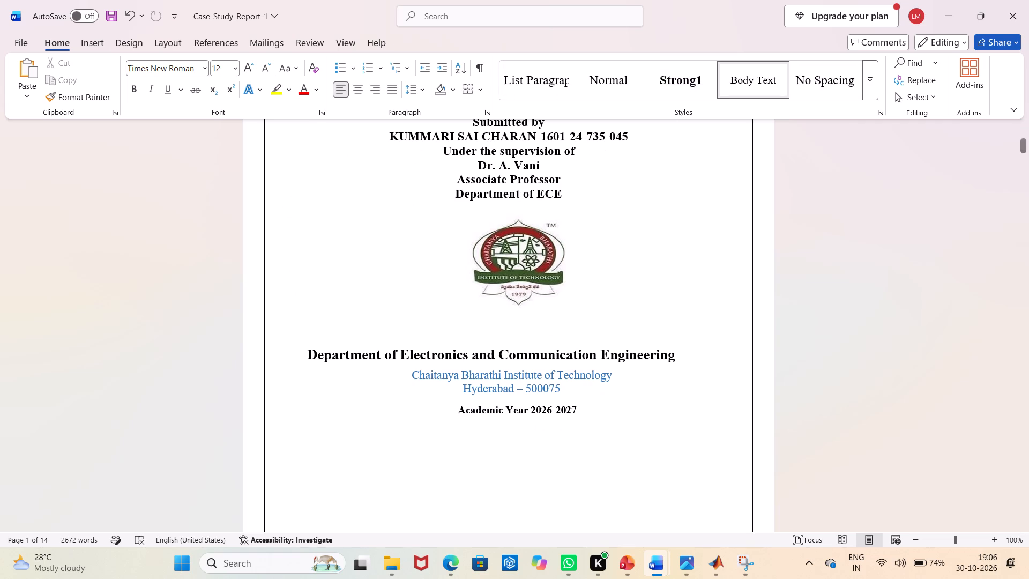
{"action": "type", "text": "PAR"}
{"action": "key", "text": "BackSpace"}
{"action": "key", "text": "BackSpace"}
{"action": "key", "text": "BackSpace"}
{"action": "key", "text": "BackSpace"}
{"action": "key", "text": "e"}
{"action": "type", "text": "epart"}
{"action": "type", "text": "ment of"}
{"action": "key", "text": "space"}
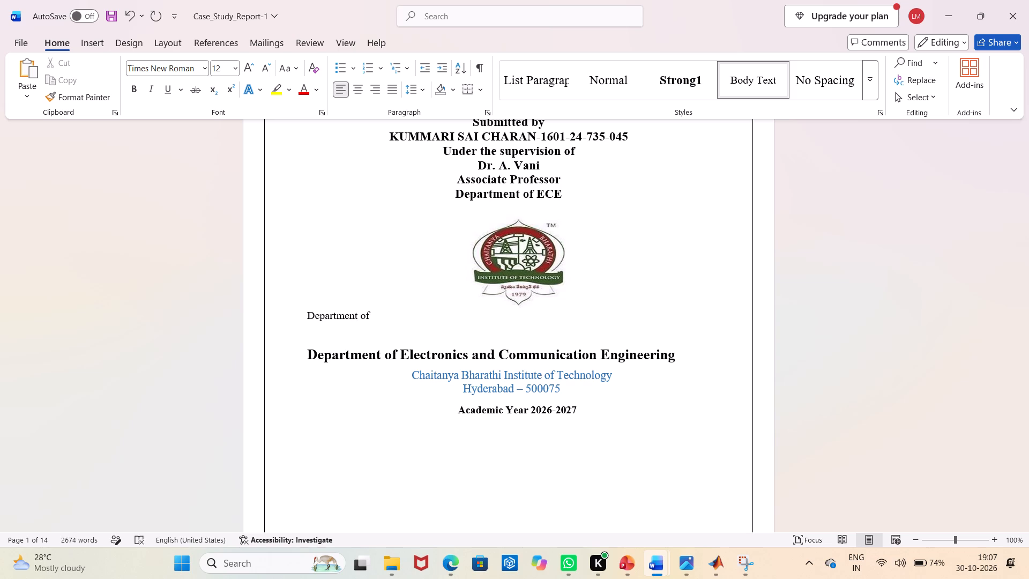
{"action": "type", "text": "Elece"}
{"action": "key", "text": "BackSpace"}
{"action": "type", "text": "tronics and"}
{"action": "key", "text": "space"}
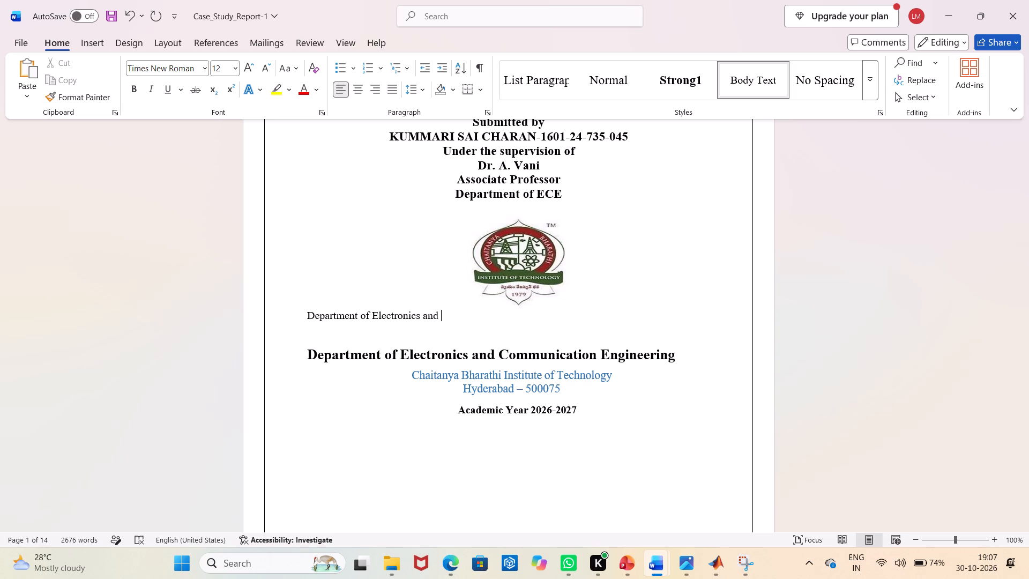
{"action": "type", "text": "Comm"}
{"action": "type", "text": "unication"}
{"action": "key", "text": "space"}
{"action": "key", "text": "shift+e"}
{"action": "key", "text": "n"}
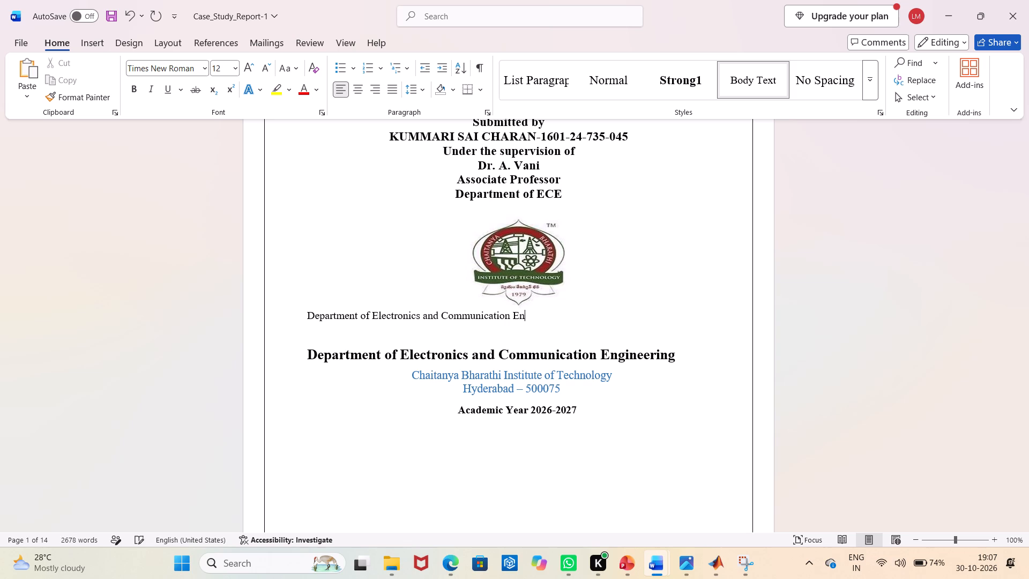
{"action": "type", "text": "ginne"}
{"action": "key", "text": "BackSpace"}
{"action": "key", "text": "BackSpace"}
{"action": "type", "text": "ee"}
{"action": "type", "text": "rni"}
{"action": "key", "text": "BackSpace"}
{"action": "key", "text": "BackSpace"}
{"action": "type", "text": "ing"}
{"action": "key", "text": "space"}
Add the line "Chaitanya Bharathi Institute of Technology" below the new department line, using a line break.
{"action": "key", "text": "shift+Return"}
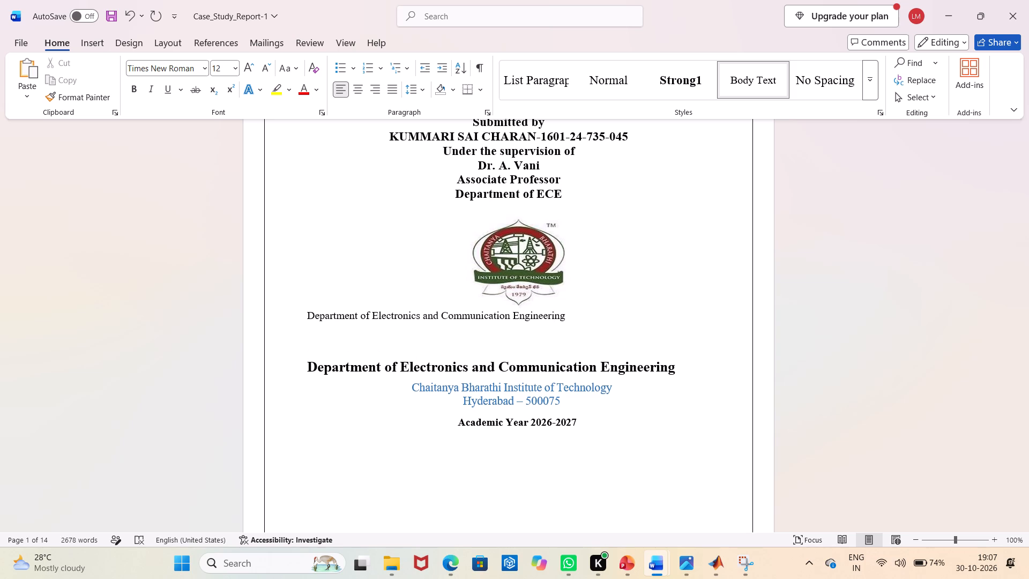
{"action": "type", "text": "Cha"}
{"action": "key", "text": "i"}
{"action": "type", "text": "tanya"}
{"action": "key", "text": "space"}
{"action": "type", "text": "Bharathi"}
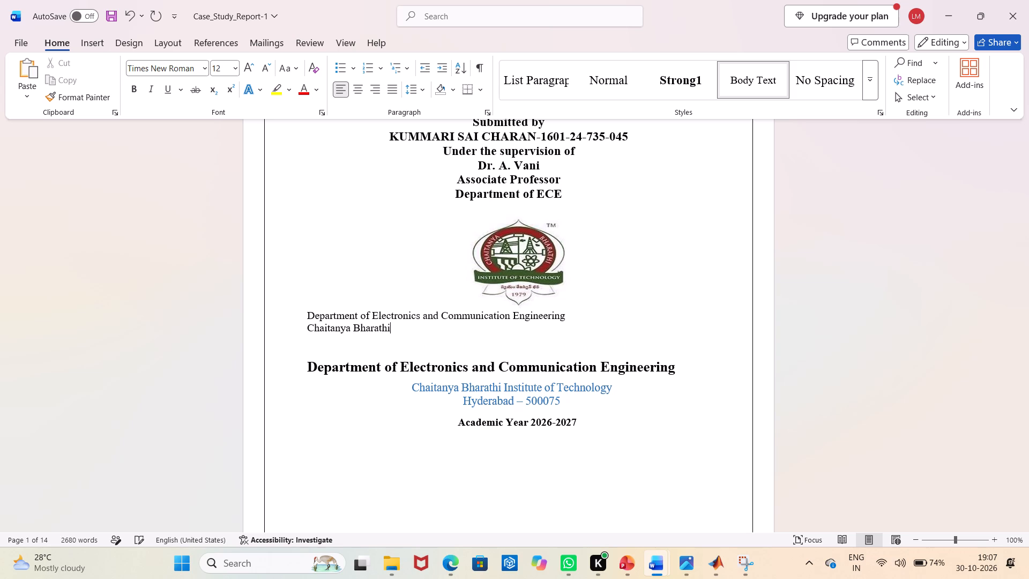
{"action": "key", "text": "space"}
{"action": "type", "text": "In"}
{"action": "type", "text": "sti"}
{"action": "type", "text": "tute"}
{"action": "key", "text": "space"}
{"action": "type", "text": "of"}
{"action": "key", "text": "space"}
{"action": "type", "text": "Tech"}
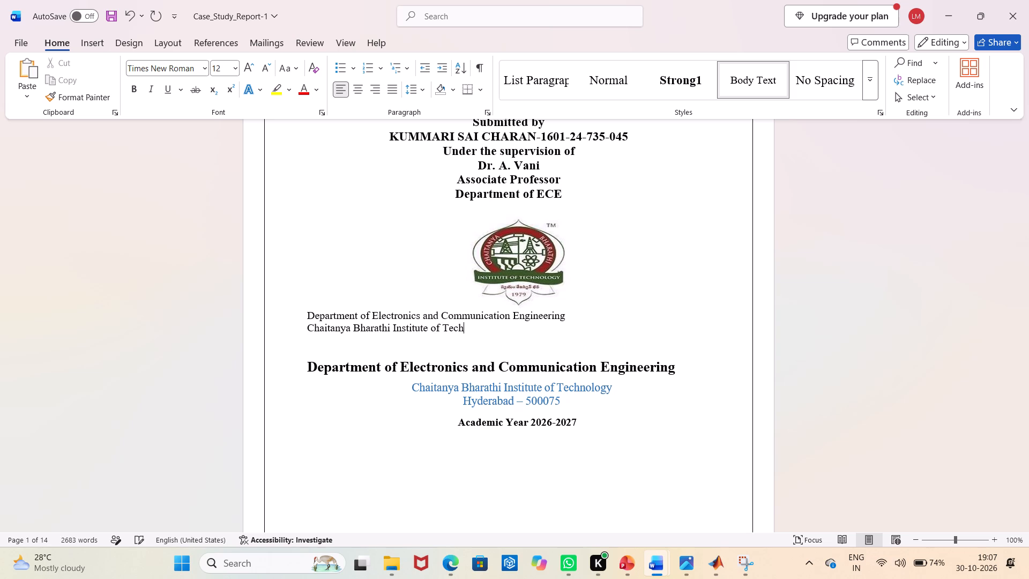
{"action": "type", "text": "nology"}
Add the line "Hyderabad-500075" below the new institute name, using a line break.
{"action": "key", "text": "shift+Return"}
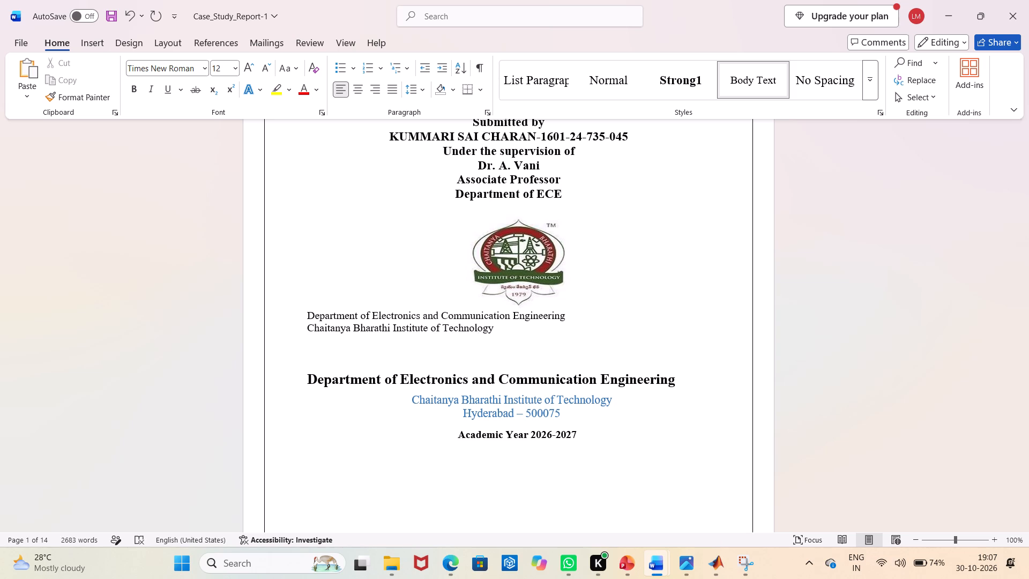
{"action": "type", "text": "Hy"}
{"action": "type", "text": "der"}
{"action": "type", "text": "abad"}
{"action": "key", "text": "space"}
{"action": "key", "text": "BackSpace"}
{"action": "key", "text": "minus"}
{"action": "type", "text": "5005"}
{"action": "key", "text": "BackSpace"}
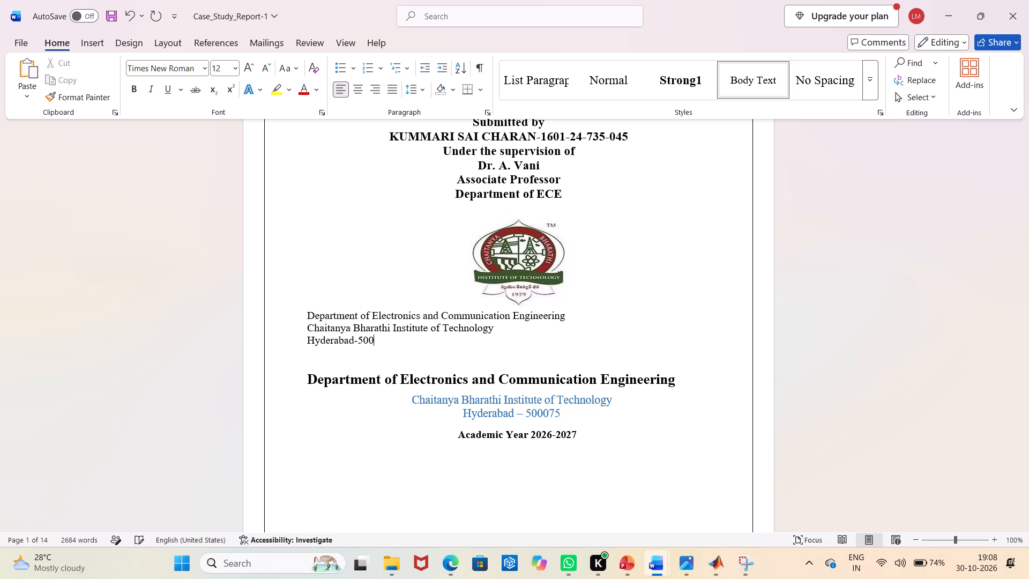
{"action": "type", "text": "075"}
Add the line "Academic Year 2026-2027" as a new paragraph below "Hyderabad-500075".
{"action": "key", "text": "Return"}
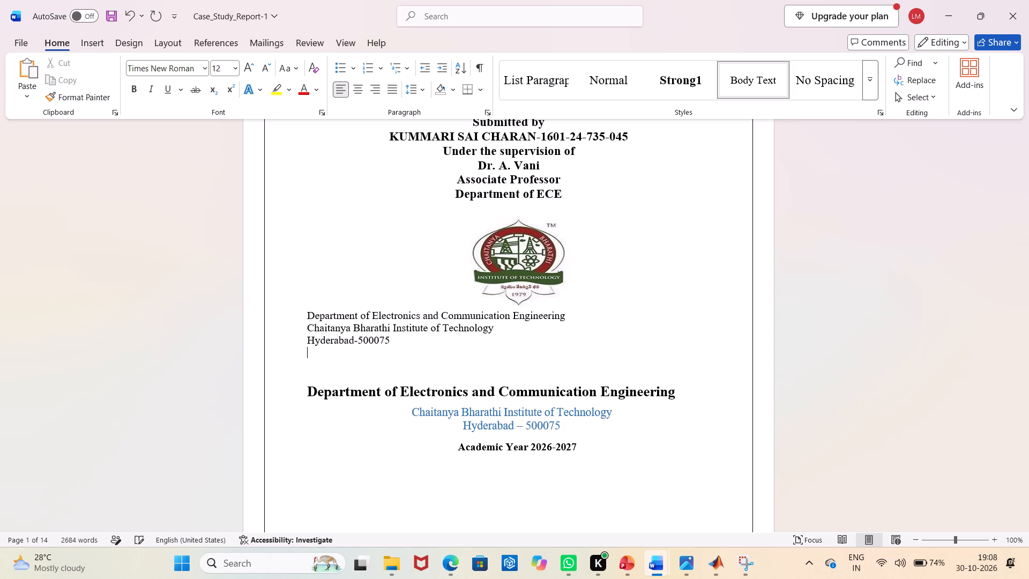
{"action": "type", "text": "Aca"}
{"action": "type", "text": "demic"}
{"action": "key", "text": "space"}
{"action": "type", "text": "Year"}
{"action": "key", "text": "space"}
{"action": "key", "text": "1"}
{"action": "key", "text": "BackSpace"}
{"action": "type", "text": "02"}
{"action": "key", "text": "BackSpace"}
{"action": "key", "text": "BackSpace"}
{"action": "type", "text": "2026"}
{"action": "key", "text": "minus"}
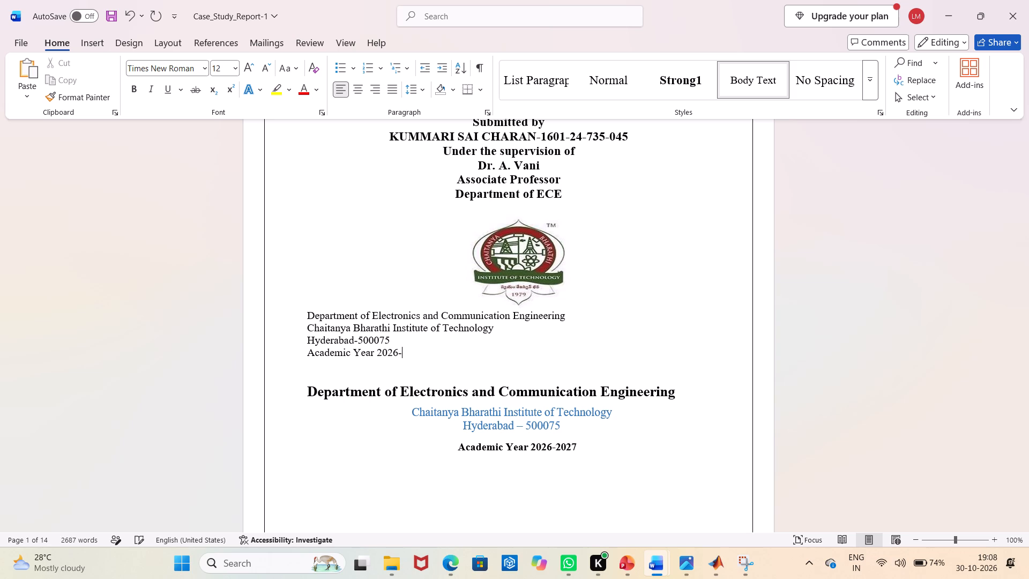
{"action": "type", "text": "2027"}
Centre the four new department, institute, Hyderabad and academic year lines below the institute logo.
{"action": "left_click_drag", "start_coordinate": [303, 312], "coordinate": [428, 360]}
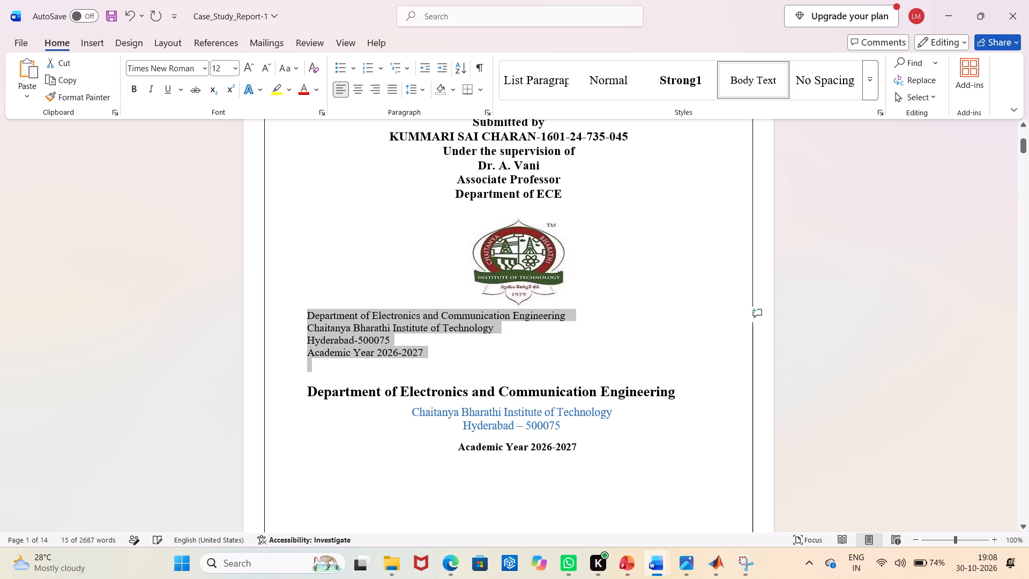
{"action": "left_click", "coordinate": [357, 91]}
{"action": "left_click", "coordinate": [655, 352]}
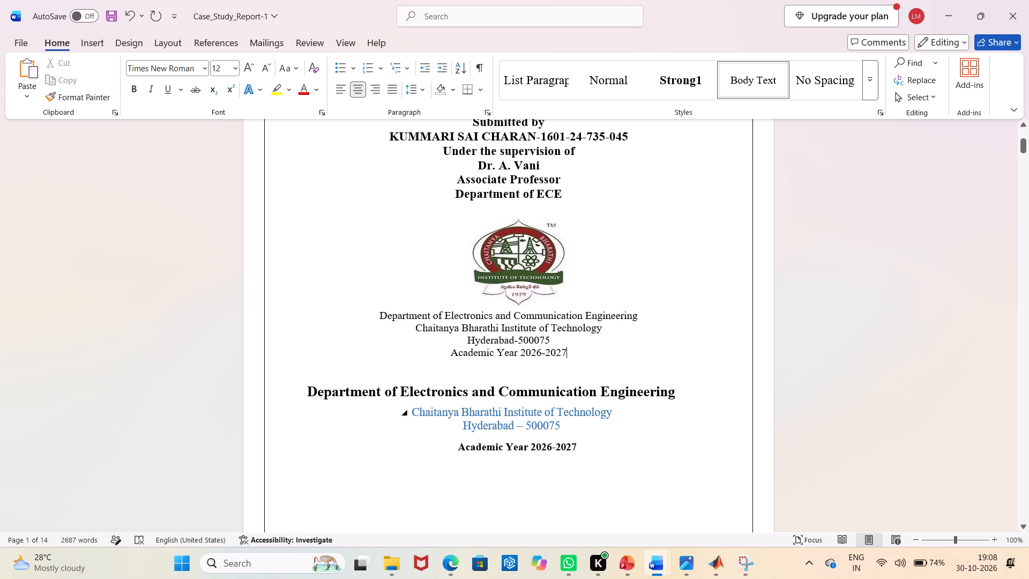
Delete the template's leftover department heading, institute, Hyderabad and academic year lines below the newly added ones, including the surplus empty paragraph.
{"action": "left_click_drag", "start_coordinate": [590, 448], "coordinate": [278, 395]}
{"action": "key", "text": "BackSpace"}
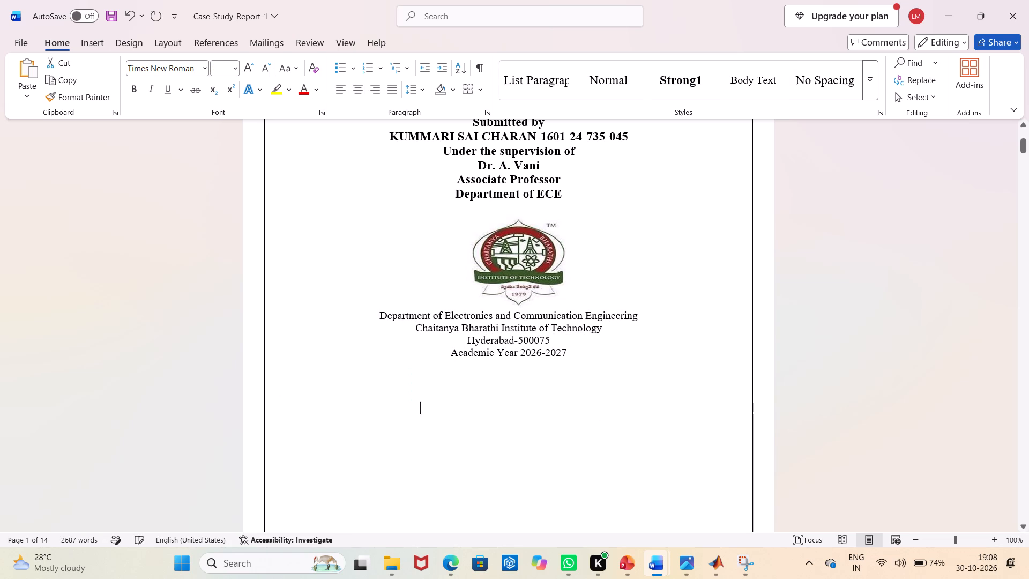
{"action": "key", "text": "BackSpace"}
Set the line spacing of all the cover page text, from the report title to the academic year, to 1.5.
{"action": "scroll", "coordinate": [447, 420], "scroll_direction": "up", "scroll_amount": 11}
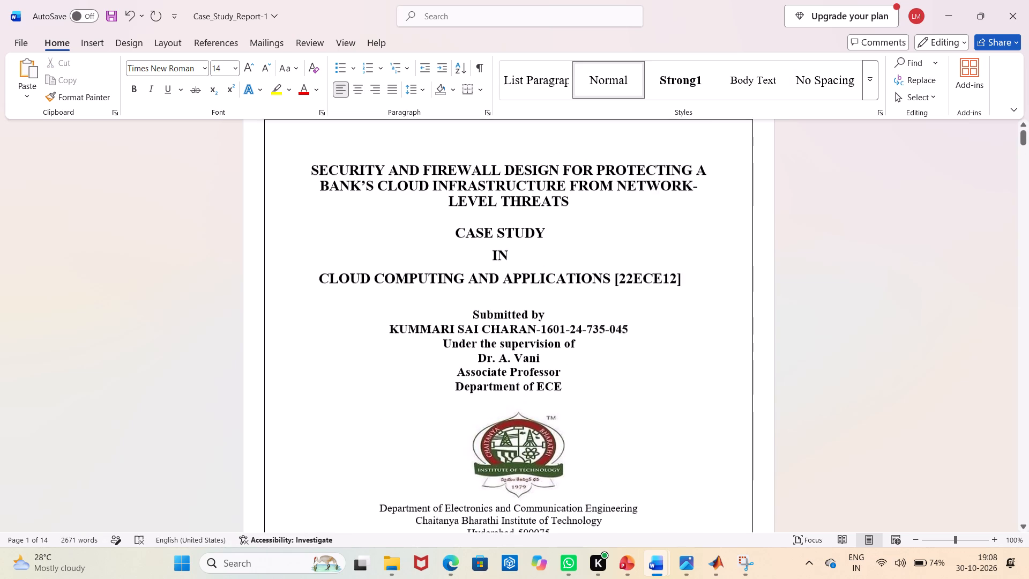
{"action": "scroll", "coordinate": [450, 411], "scroll_direction": "up", "scroll_amount": 5}
{"action": "scroll", "coordinate": [468, 401], "scroll_direction": "down", "scroll_amount": 11}
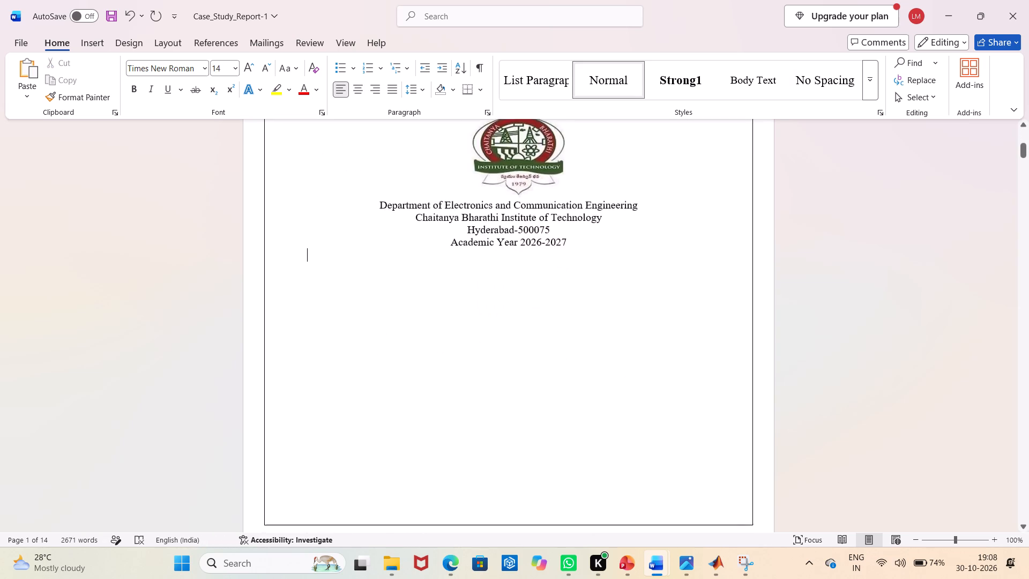
{"action": "scroll", "coordinate": [479, 403], "scroll_direction": "up", "scroll_amount": 14}
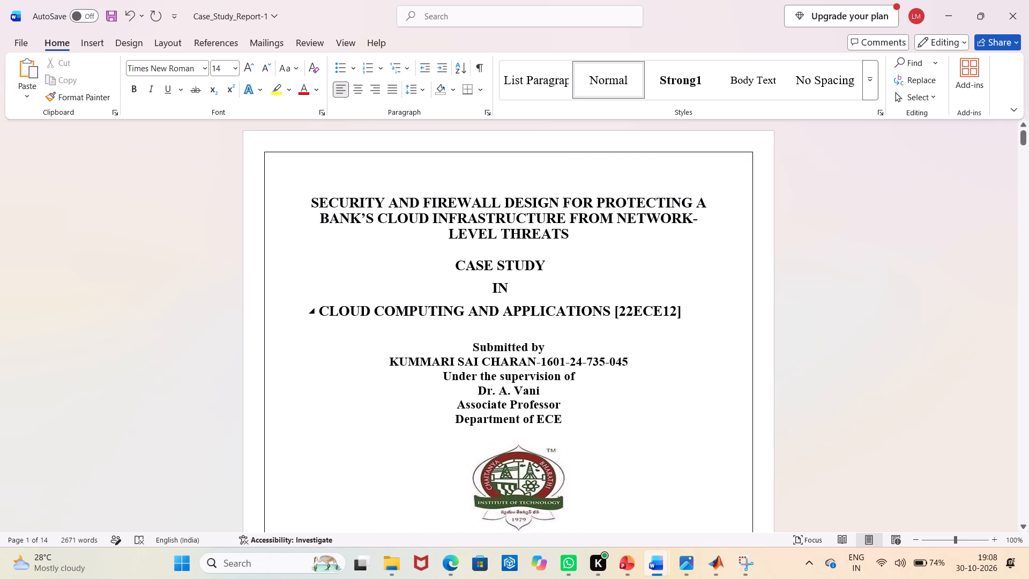
{"action": "left_click_drag", "start_coordinate": [310, 202], "coordinate": [604, 193]}
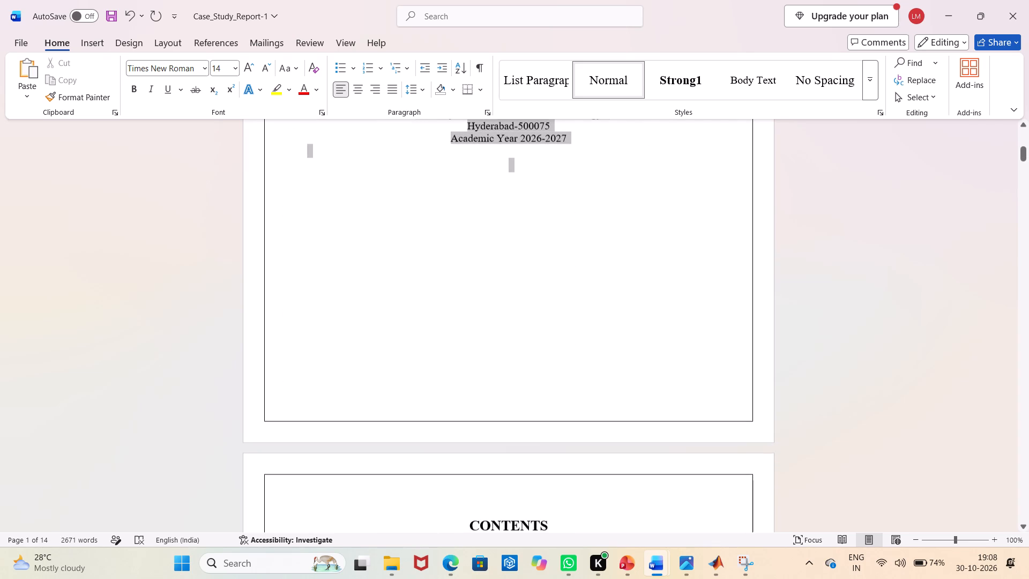
{"action": "left_click_drag", "start_coordinate": [604, 193], "coordinate": [601, 188]}
{"action": "left_click", "coordinate": [423, 95]}
{"action": "left_click", "coordinate": [438, 142]}
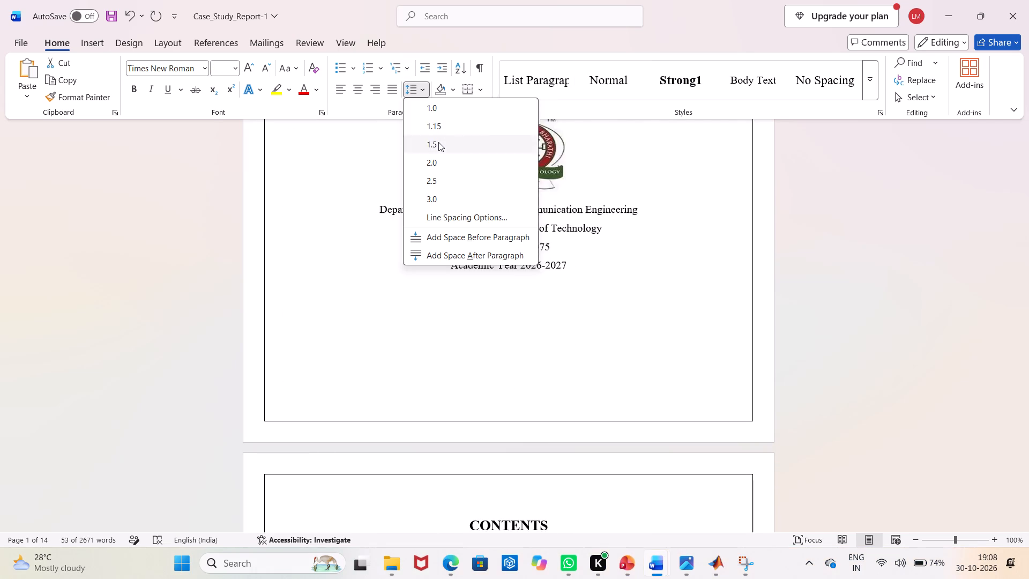
{"action": "scroll", "coordinate": [576, 277], "scroll_direction": "up", "scroll_amount": 1}
{"action": "scroll", "coordinate": [695, 330], "scroll_direction": "up", "scroll_amount": 2}
{"action": "left_click", "coordinate": [773, 323]}
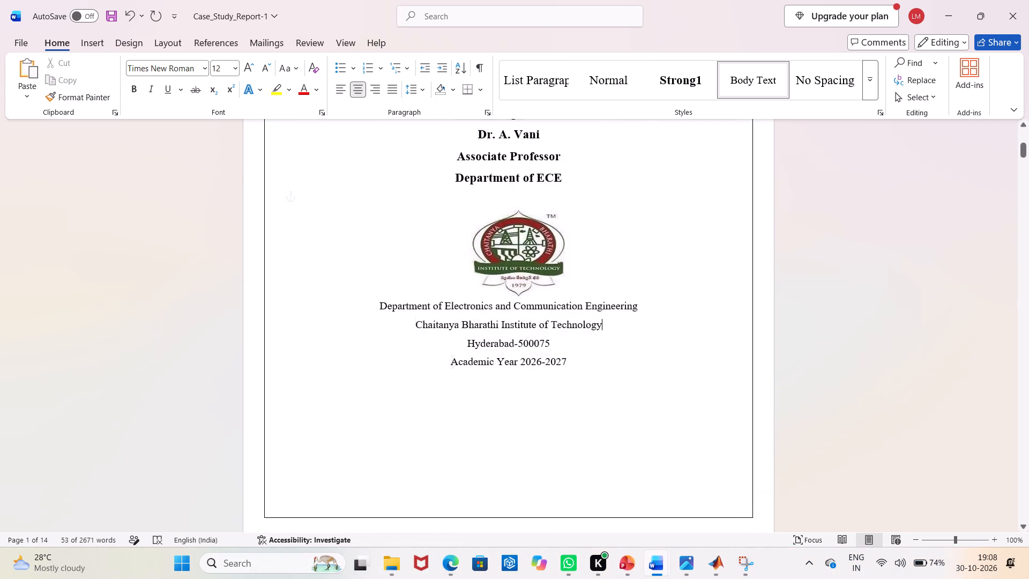
Check the font sizes of the title and course block and of the submission and supervisor lines on the cover page.
{"action": "scroll", "coordinate": [633, 313], "scroll_direction": "up", "scroll_amount": 18}
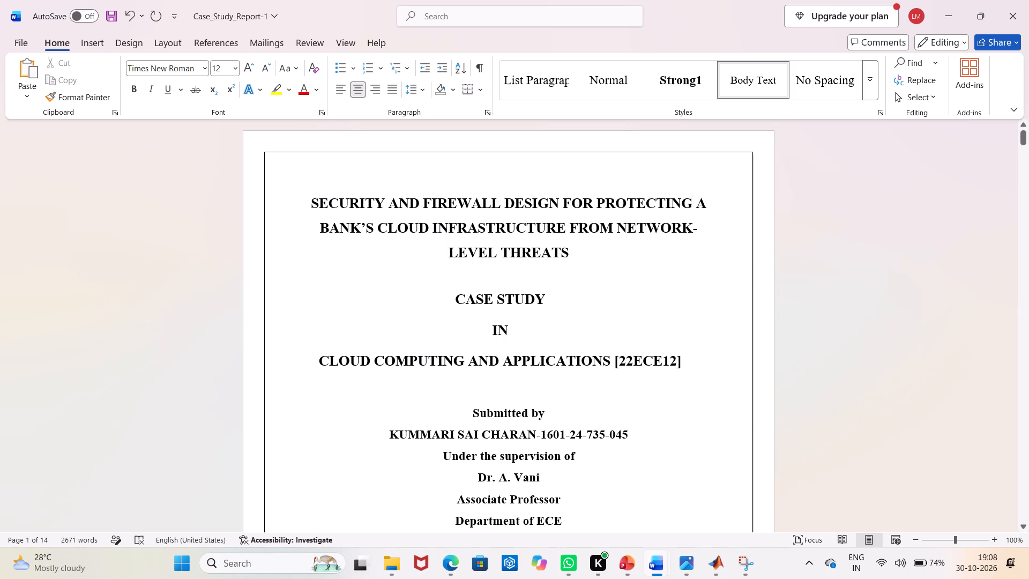
{"action": "left_click_drag", "start_coordinate": [305, 194], "coordinate": [536, 358]}
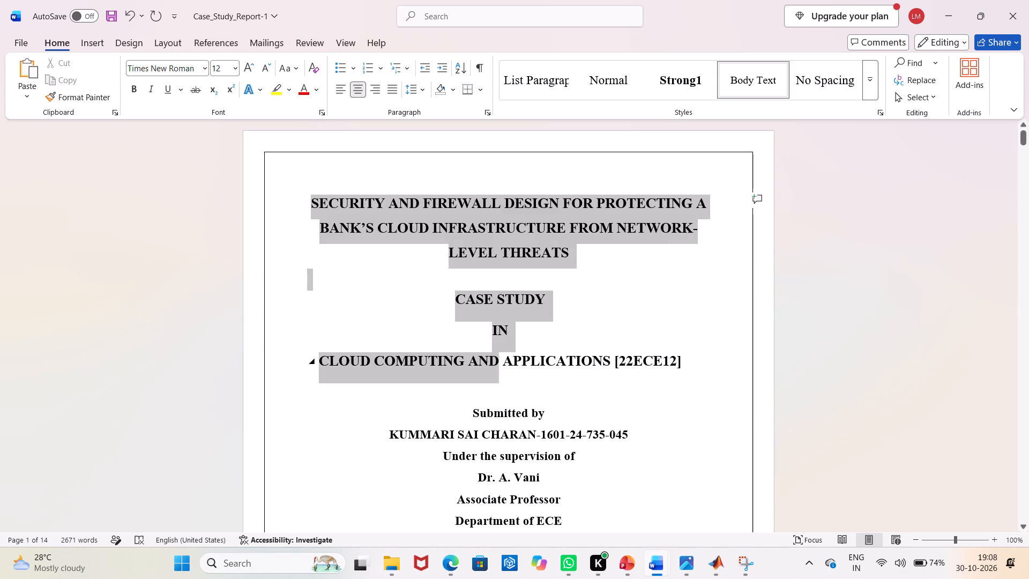
{"action": "left_click_drag", "start_coordinate": [536, 358], "coordinate": [690, 358]}
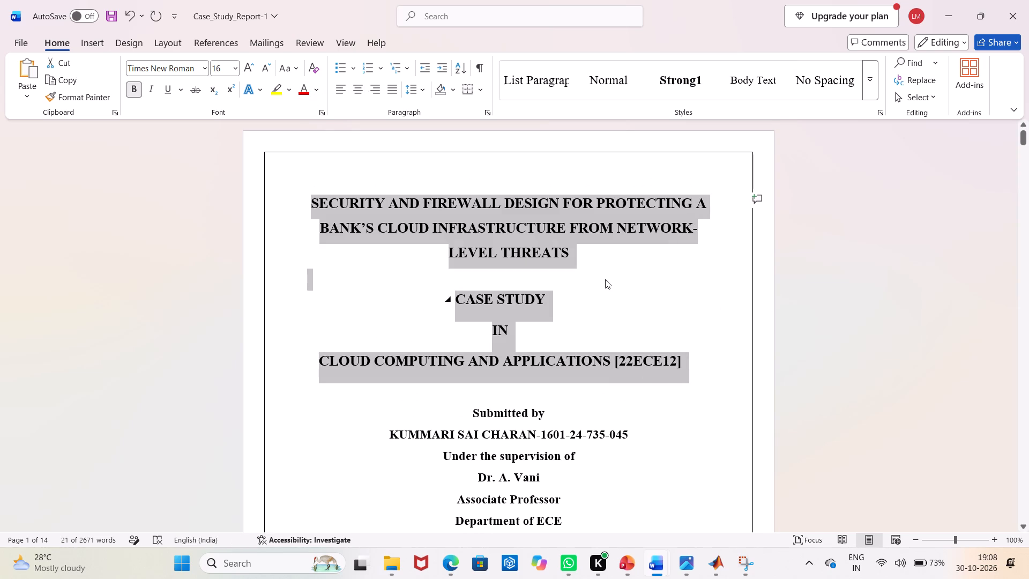
{"action": "left_click", "coordinate": [634, 271]}
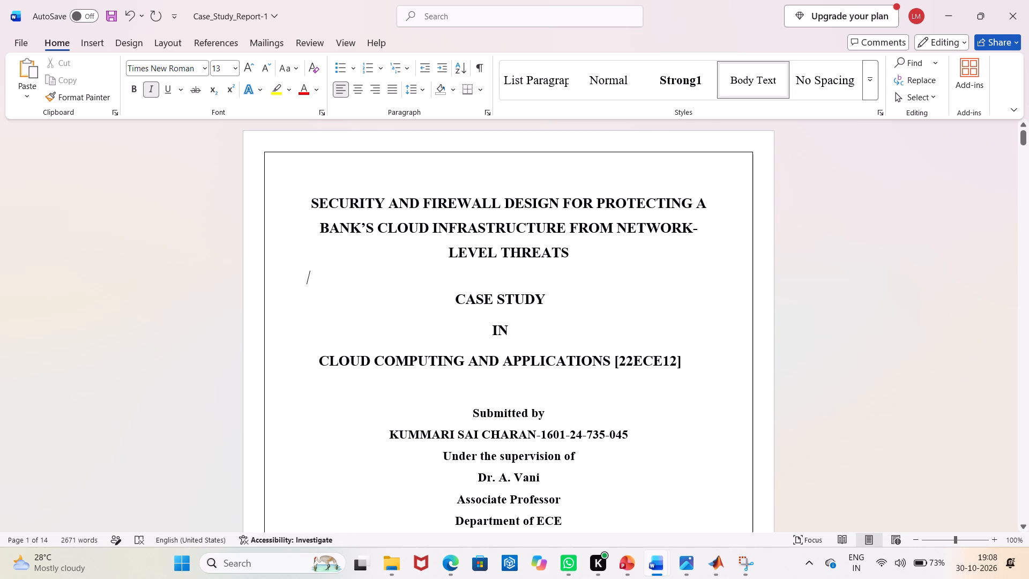
{"action": "left_click_drag", "start_coordinate": [468, 412], "coordinate": [586, 536]}
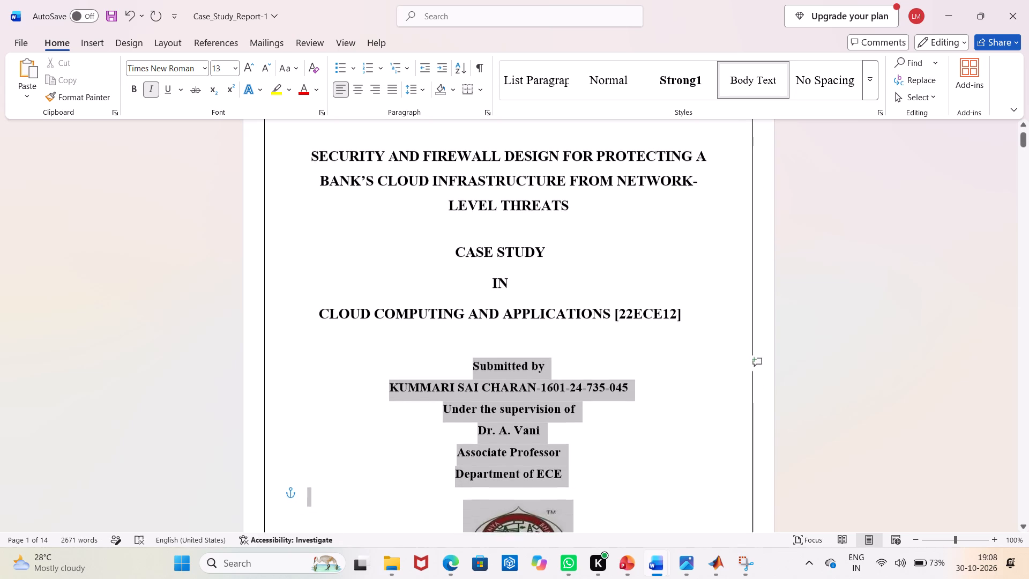
{"action": "left_click_drag", "start_coordinate": [586, 536], "coordinate": [569, 395]}
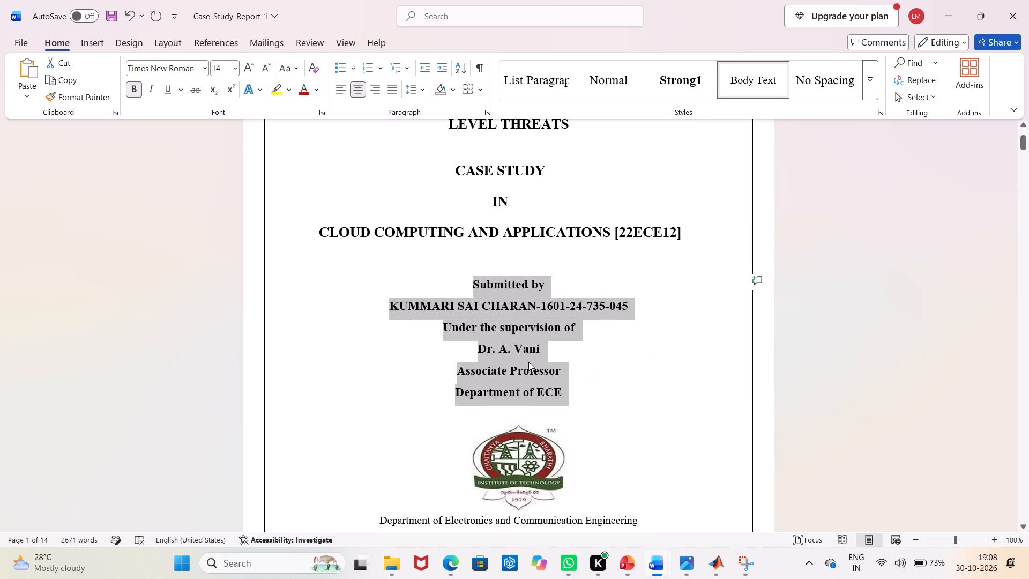
{"action": "left_click", "coordinate": [677, 370]}
Make the department, institute, Hyderabad and academic year lines below the logo bold with font size 14.
{"action": "scroll", "coordinate": [668, 414], "scroll_direction": "down", "scroll_amount": 6}
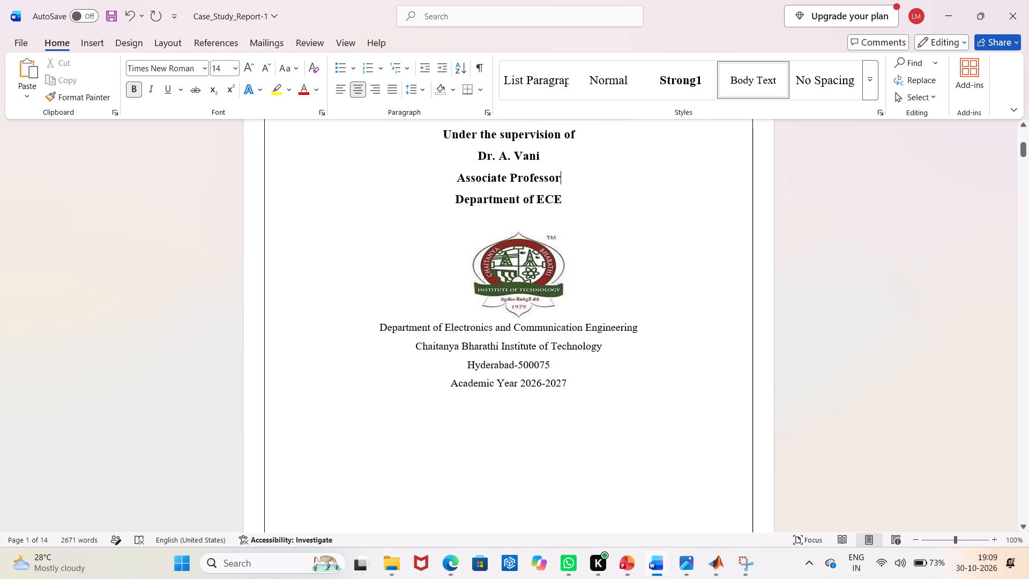
{"action": "left_click_drag", "start_coordinate": [378, 326], "coordinate": [590, 394]}
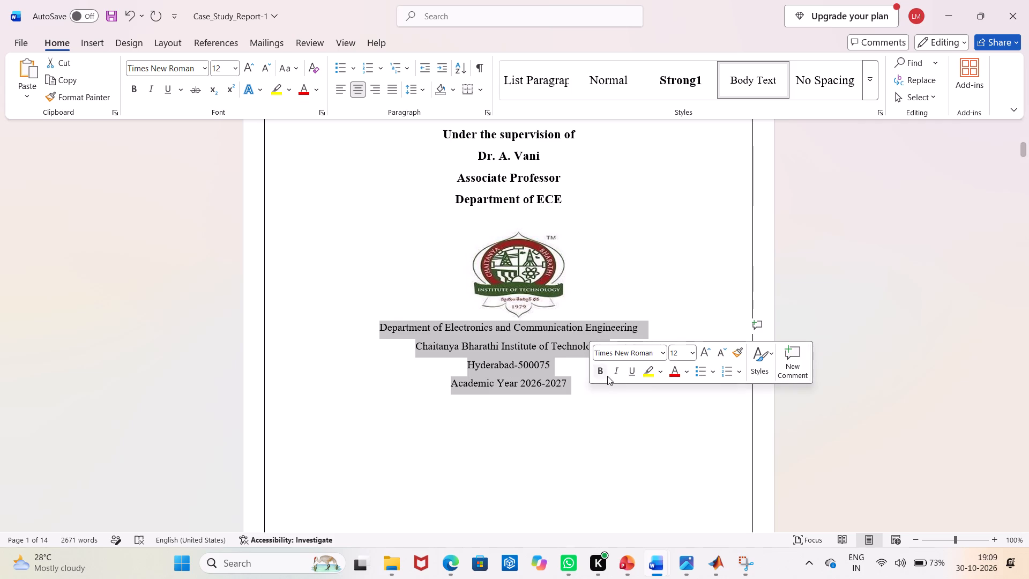
{"action": "left_click", "coordinate": [604, 369]}
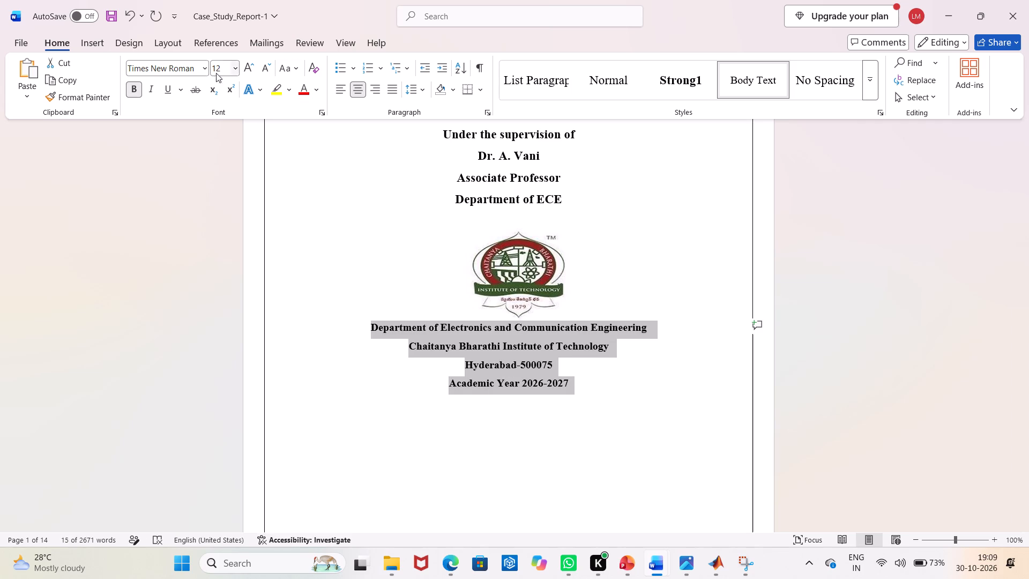
{"action": "left_click", "coordinate": [239, 69]}
{"action": "left_click", "coordinate": [234, 69]}
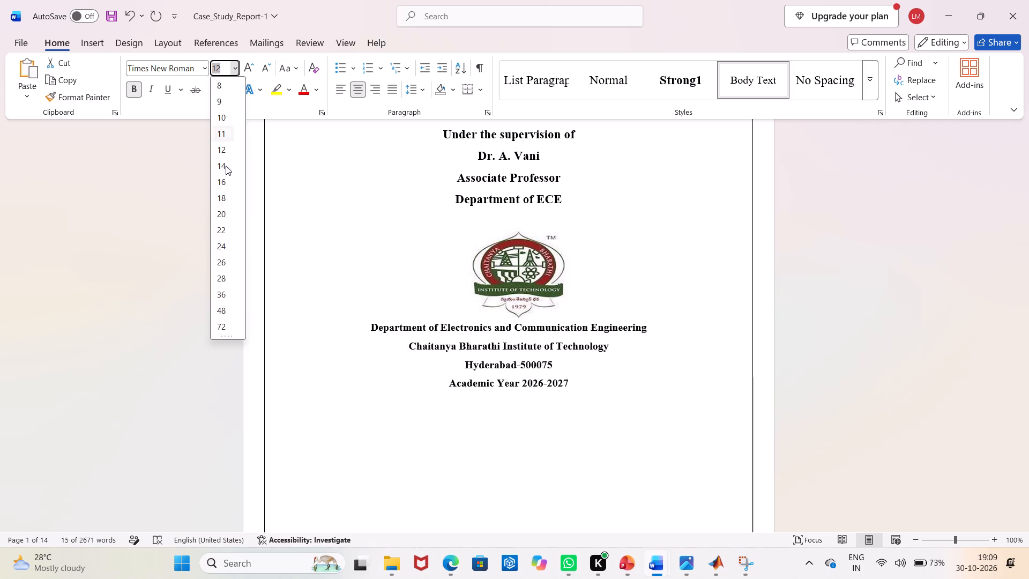
{"action": "left_click", "coordinate": [226, 168]}
{"action": "left_click", "coordinate": [869, 377]}
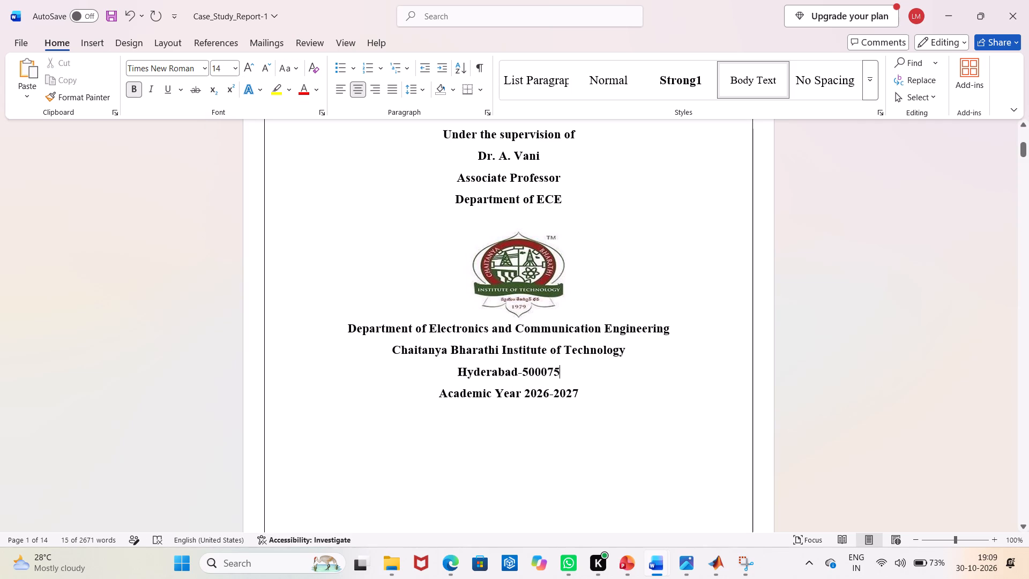
Enlarge the institute logo between the supervisor details and the department line, widening it on both sides and increasing its height.
{"action": "left_click", "coordinate": [511, 284]}
{"action": "left_click_drag", "start_coordinate": [572, 322], "coordinate": [583, 353]}
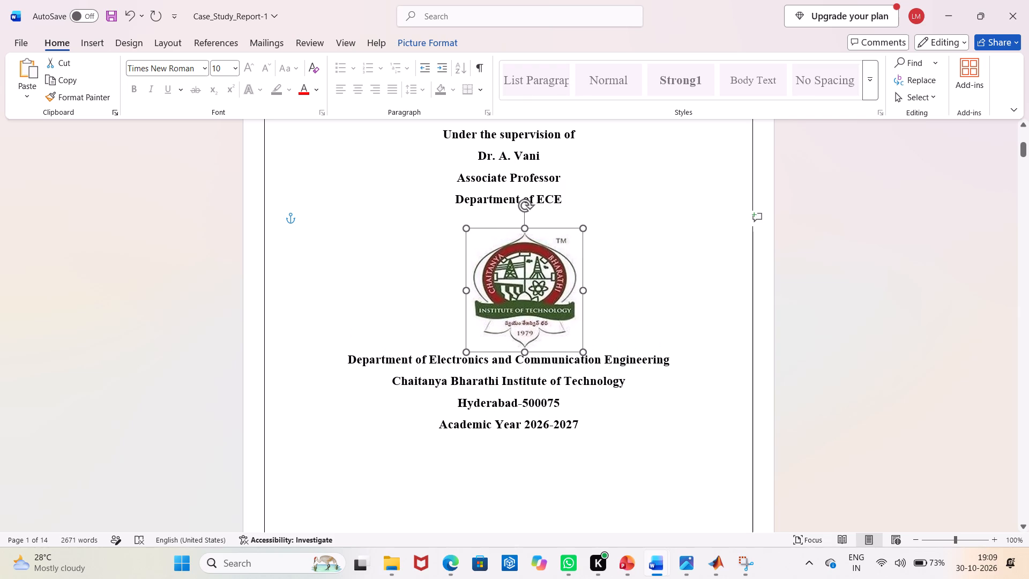
{"action": "left_click_drag", "start_coordinate": [583, 353], "coordinate": [597, 352]}
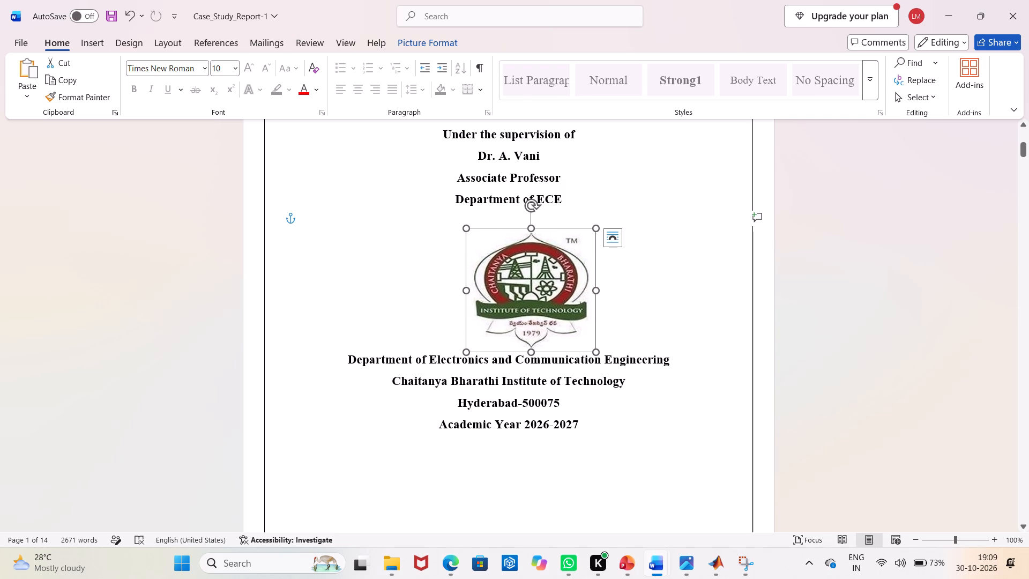
{"action": "left_click_drag", "start_coordinate": [465, 352], "coordinate": [445, 370]}
{"action": "left_click", "coordinate": [675, 340]}
Review the cover page layout and skim the contents page and the report's opening sections, ending back at the cover page.
{"action": "scroll", "coordinate": [682, 382], "scroll_direction": "up", "scroll_amount": 5}
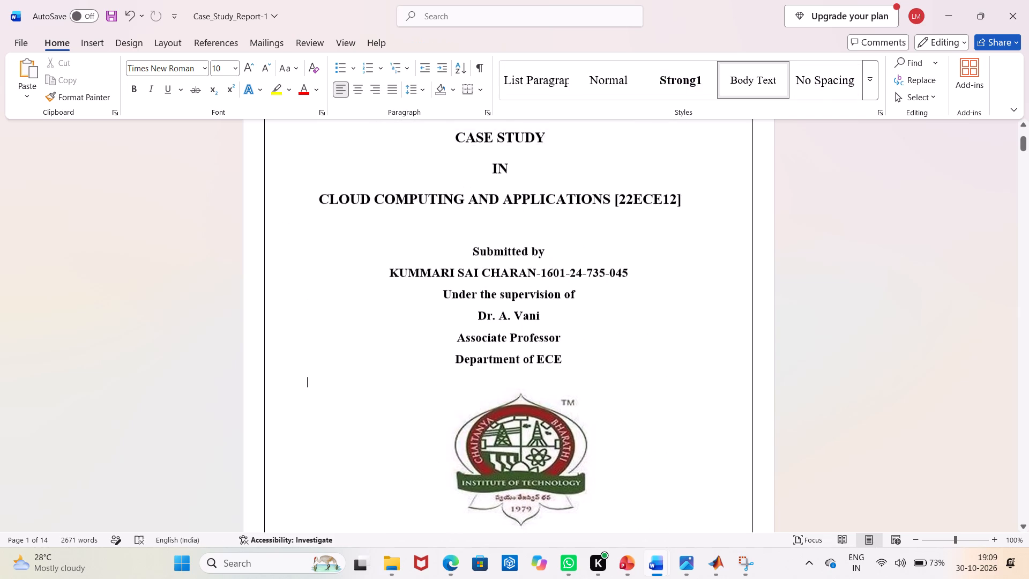
{"action": "scroll", "coordinate": [682, 382], "scroll_direction": "down", "scroll_amount": 14}
{"action": "scroll", "coordinate": [682, 382], "scroll_direction": "up", "scroll_amount": 20}
{"action": "scroll", "coordinate": [682, 382], "scroll_direction": "up", "scroll_amount": 3}
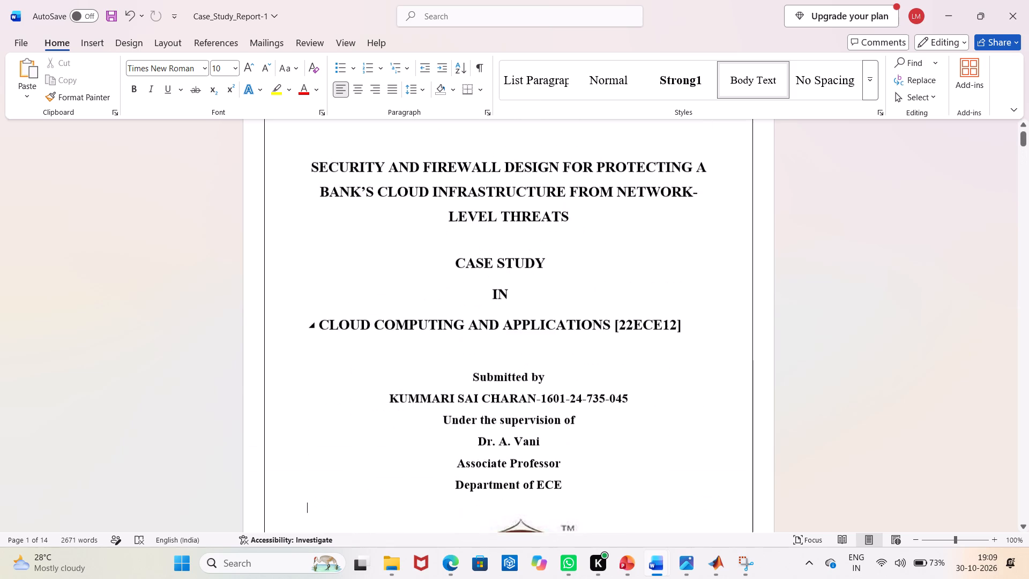
{"action": "scroll", "coordinate": [682, 382], "scroll_direction": "down", "scroll_amount": 19}
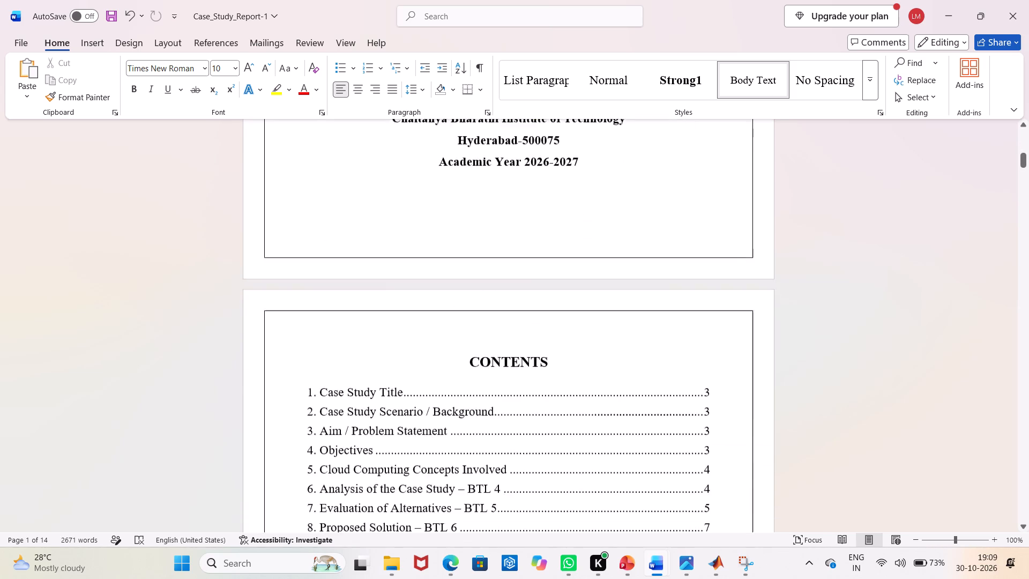
{"action": "scroll", "coordinate": [682, 382], "scroll_direction": "down", "scroll_amount": 12}
{"action": "scroll", "coordinate": [682, 382], "scroll_direction": "up", "scroll_amount": 12}
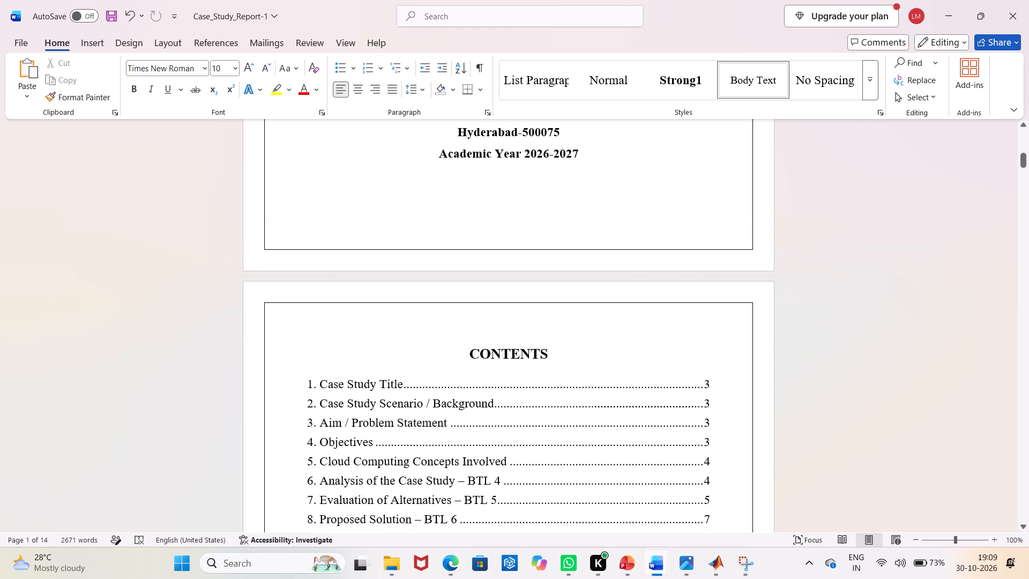
{"action": "scroll", "coordinate": [682, 382], "scroll_direction": "down", "scroll_amount": 7}
{"action": "scroll", "coordinate": [717, 446], "scroll_direction": "down", "scroll_amount": 3}
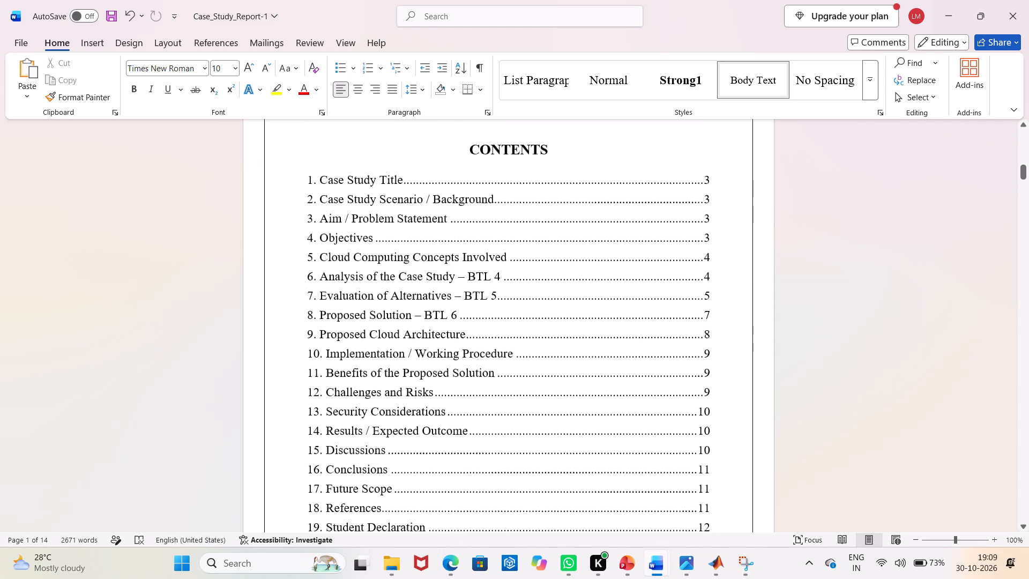
{"action": "scroll", "coordinate": [715, 453], "scroll_direction": "down", "scroll_amount": 20}
{"action": "scroll", "coordinate": [715, 453], "scroll_direction": "down", "scroll_amount": 17}
{"action": "scroll", "coordinate": [688, 440], "scroll_direction": "down", "scroll_amount": 4}
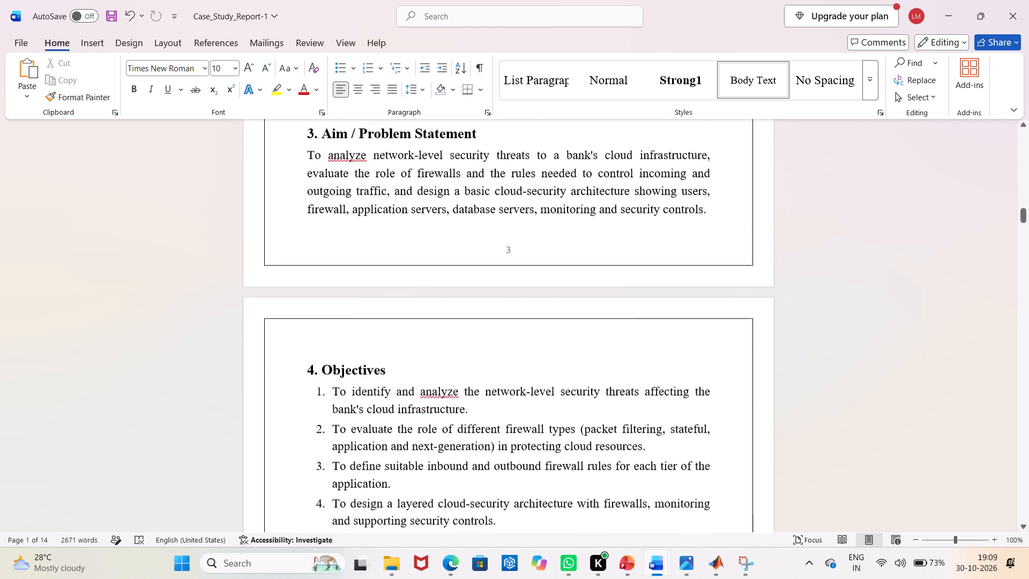
{"action": "scroll", "coordinate": [688, 440], "scroll_direction": "down", "scroll_amount": 4}
{"action": "scroll", "coordinate": [688, 440], "scroll_direction": "down", "scroll_amount": 20}
{"action": "scroll", "coordinate": [688, 440], "scroll_direction": "down", "scroll_amount": 12}
{"action": "scroll", "coordinate": [688, 440], "scroll_direction": "up", "scroll_amount": 4}
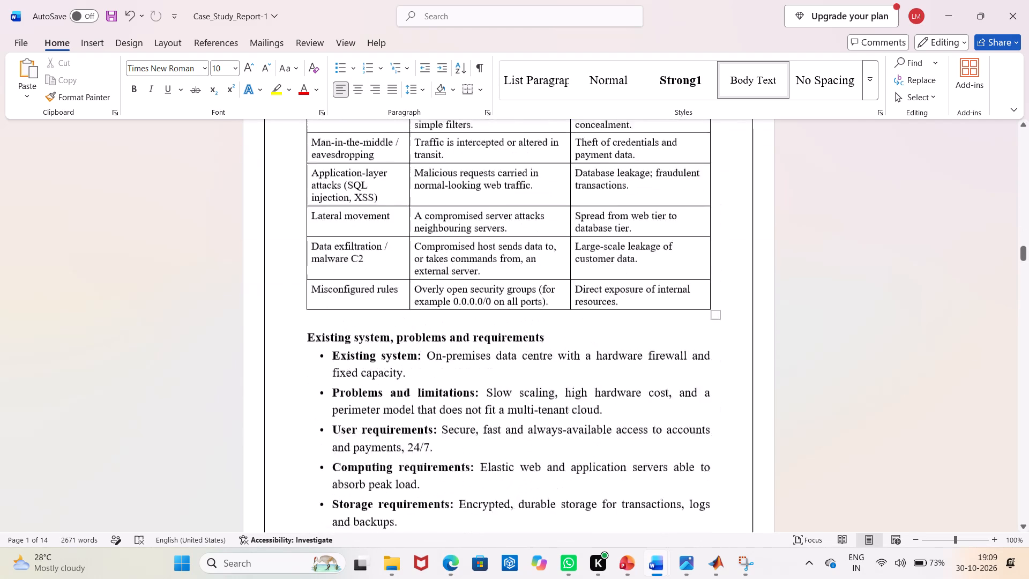
{"action": "scroll", "coordinate": [688, 440], "scroll_direction": "up", "scroll_amount": 20}
{"action": "scroll", "coordinate": [688, 440], "scroll_direction": "up", "scroll_amount": 18}
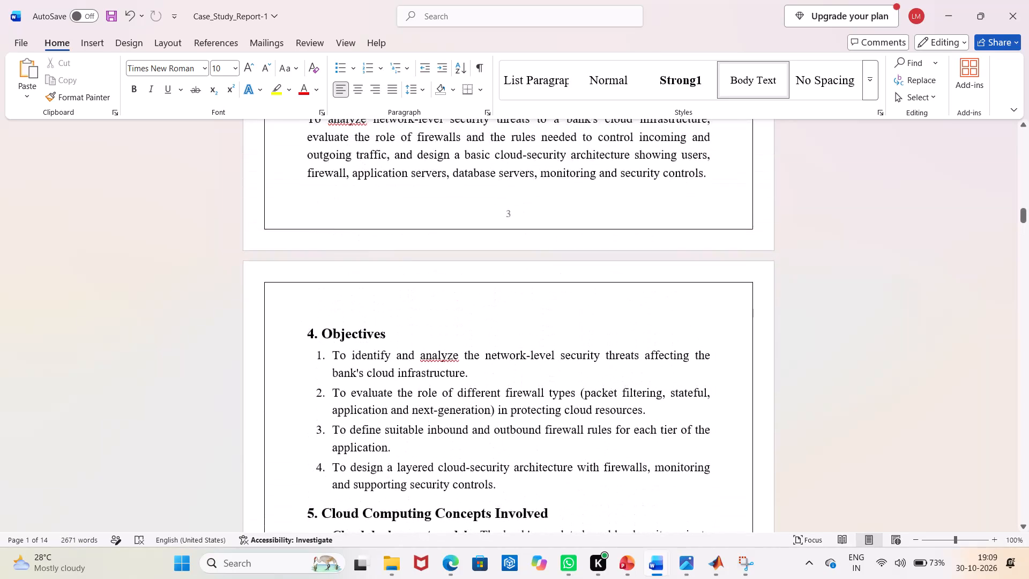
{"action": "scroll", "coordinate": [688, 429], "scroll_direction": "up", "scroll_amount": 19}
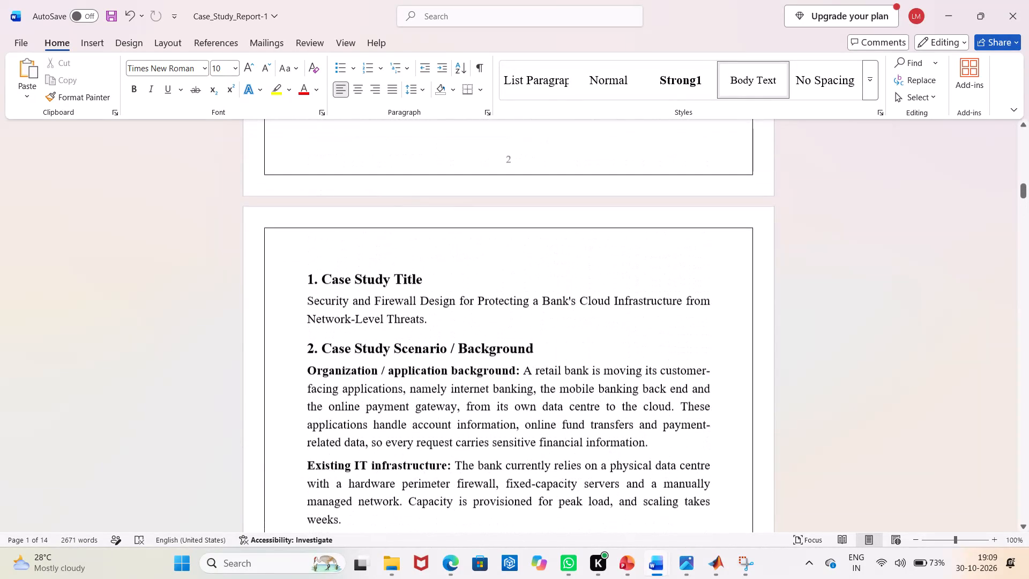
{"action": "scroll", "coordinate": [688, 427], "scroll_direction": "up", "scroll_amount": 14}
{"action": "scroll", "coordinate": [688, 427], "scroll_direction": "up", "scroll_amount": 14}
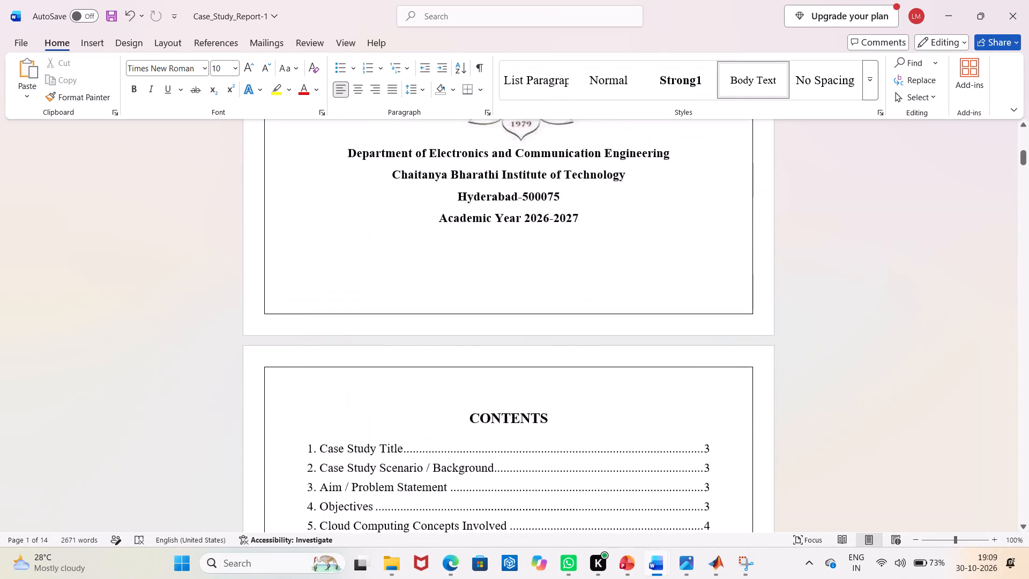
{"action": "scroll", "coordinate": [688, 427], "scroll_direction": "up", "scroll_amount": 19}
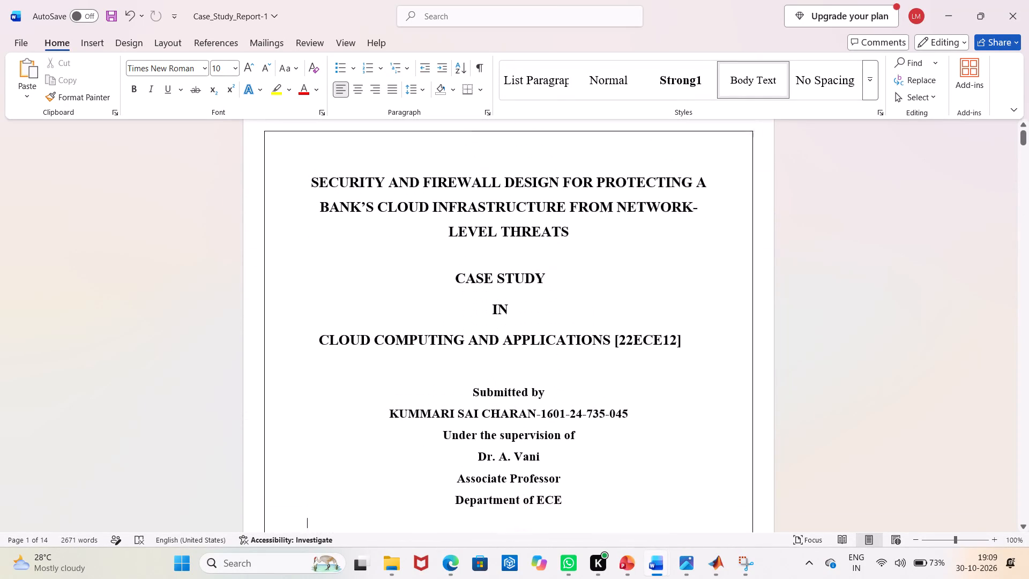